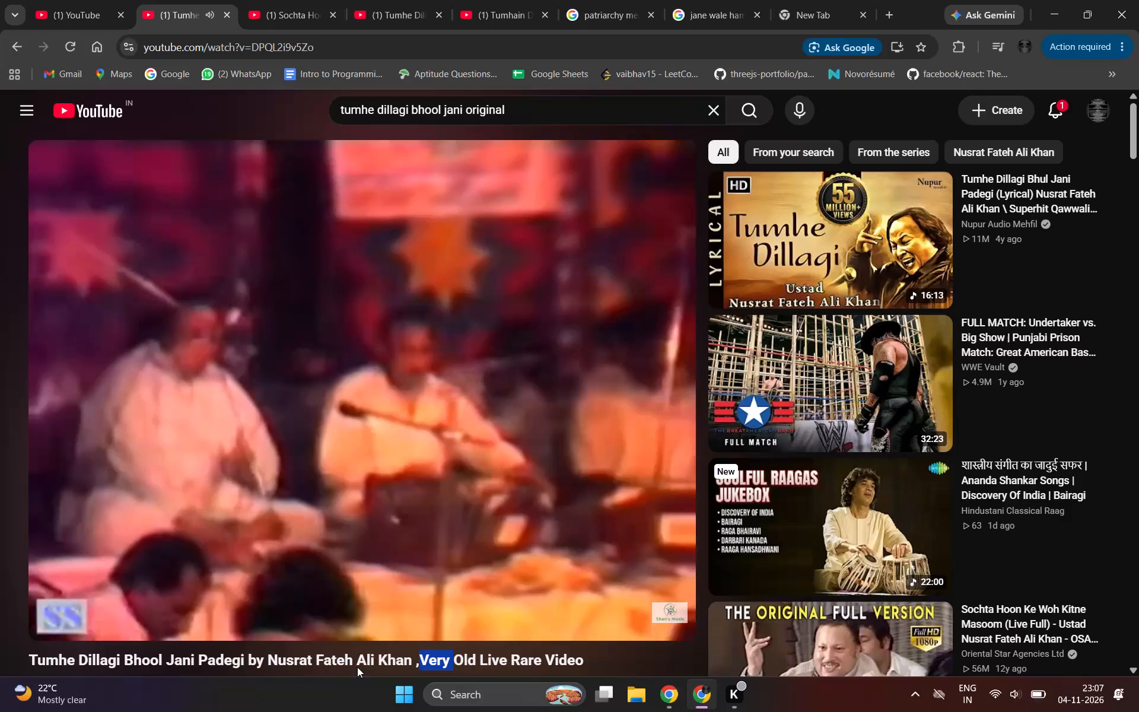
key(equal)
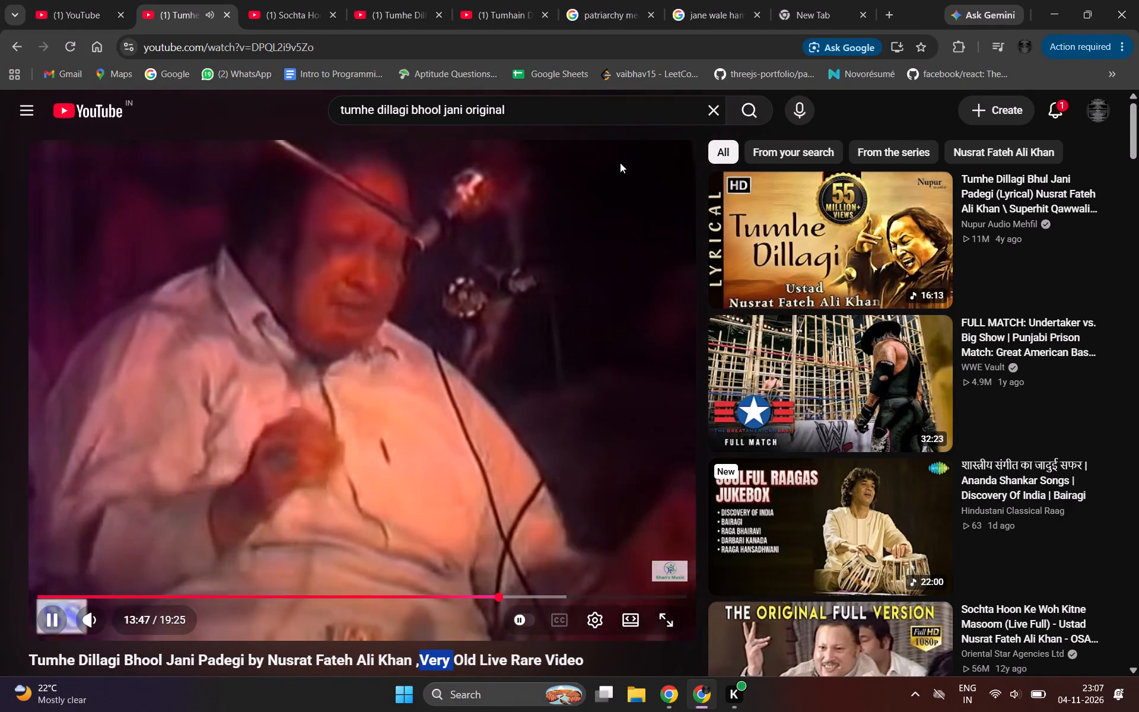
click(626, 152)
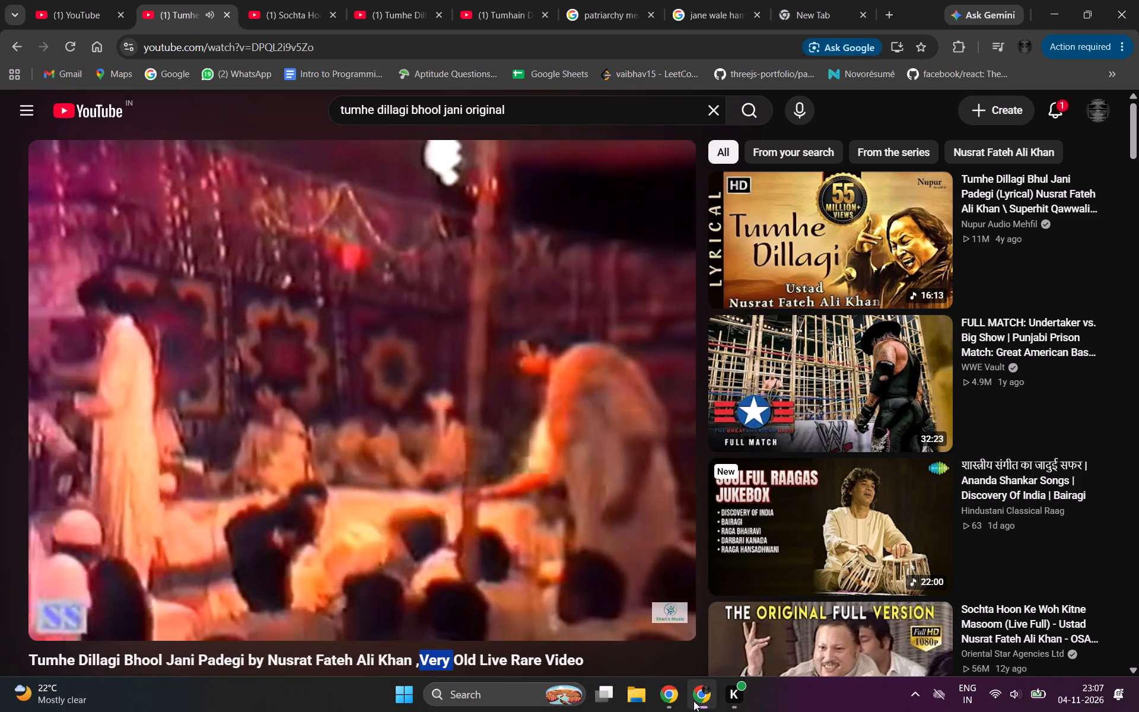
Switch to the Sunstone tracker window and open the Add Class page in a new tab, closing the dashboard tab.
click(622, 619)
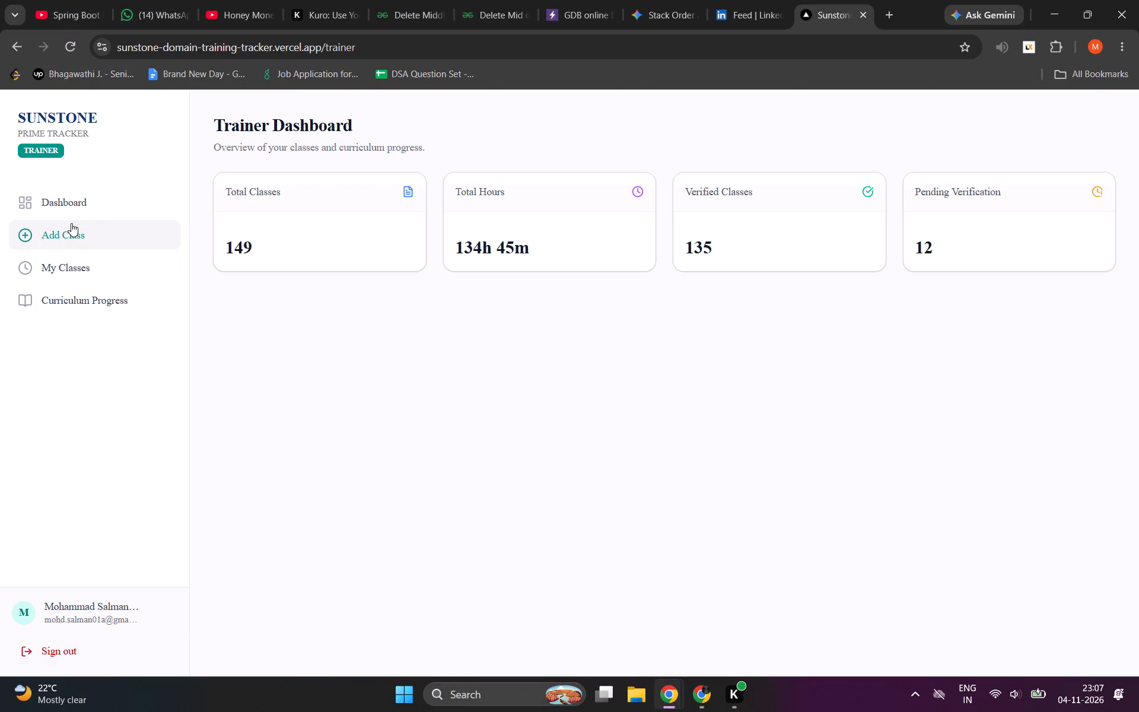
triple_click(62, 232)
triple_click(62, 232)
double_click(62, 232)
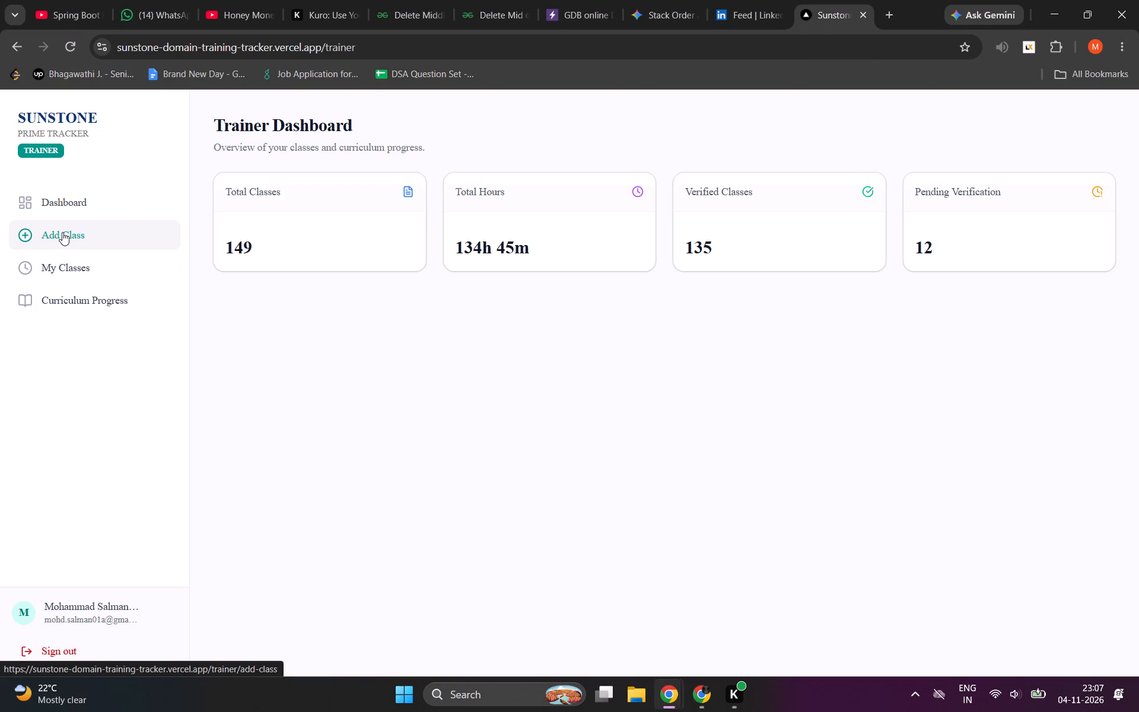
triple_click(98, 227)
click(98, 227)
triple_click(56, 227)
double_click(53, 233)
right_click(53, 233)
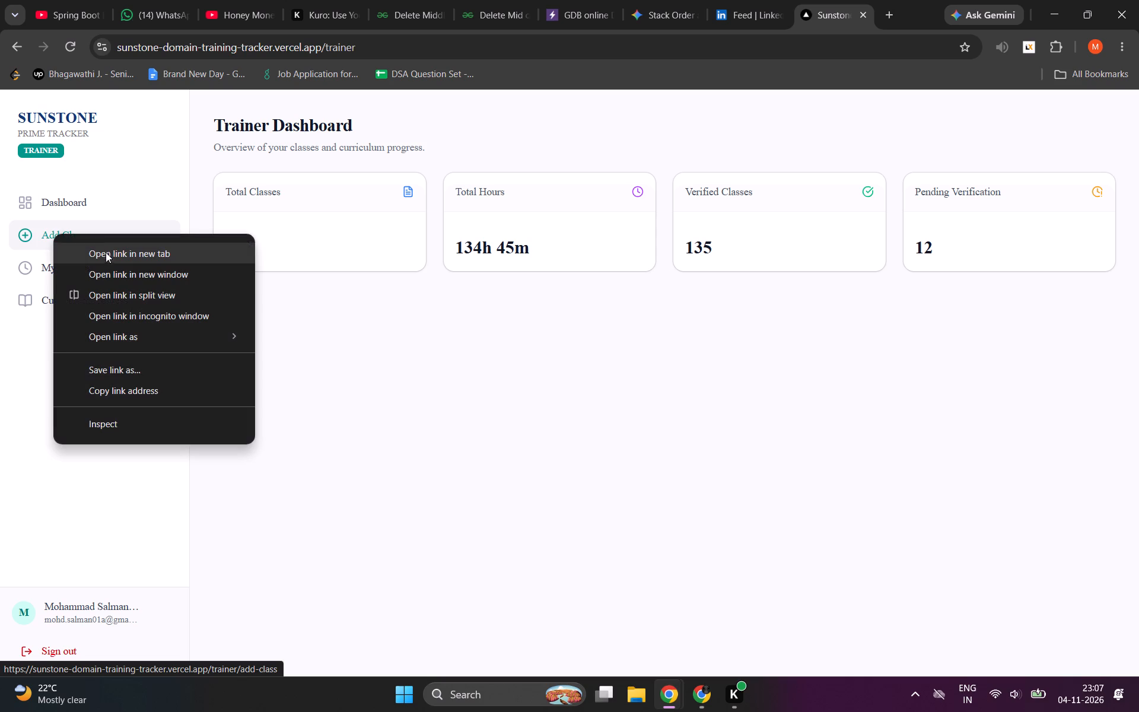
click(110, 250)
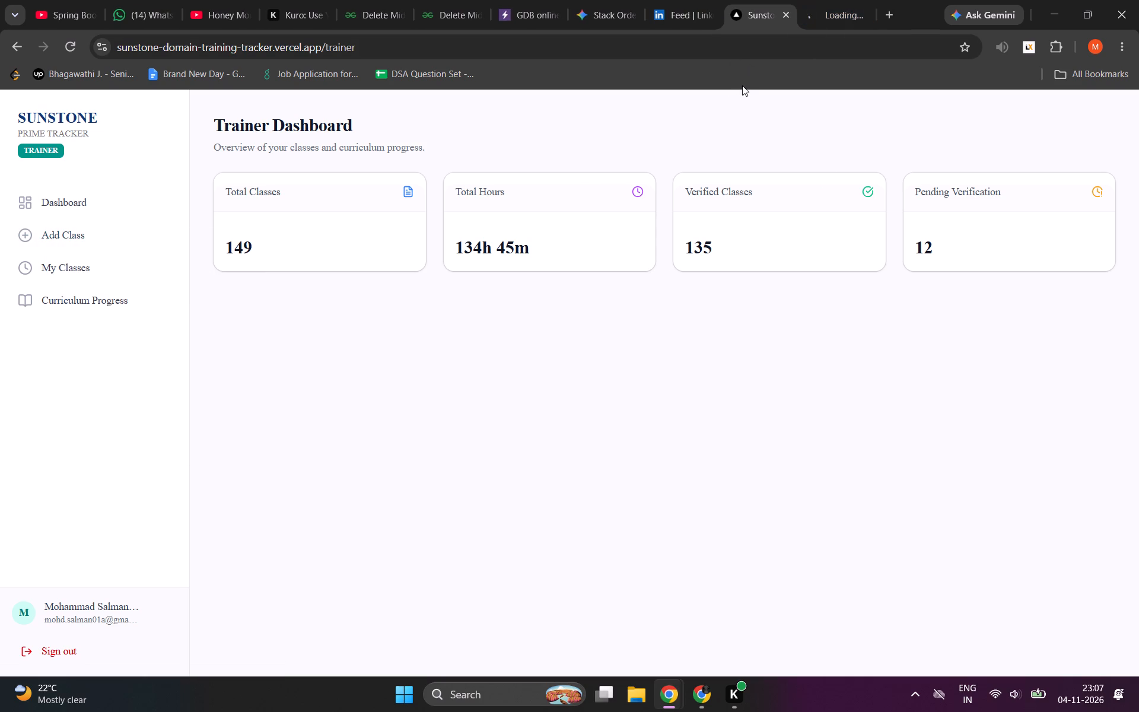
key(ctrl+w)
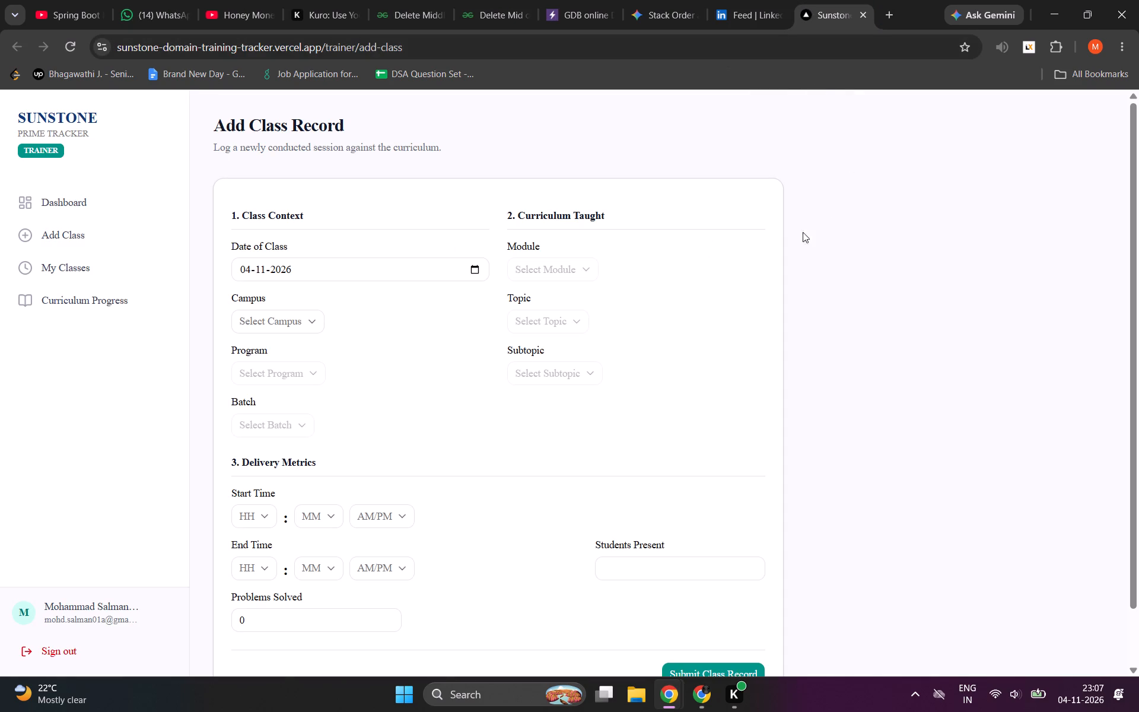
Set the class record's campus to SRMU.
click(303, 314)
click(303, 314)
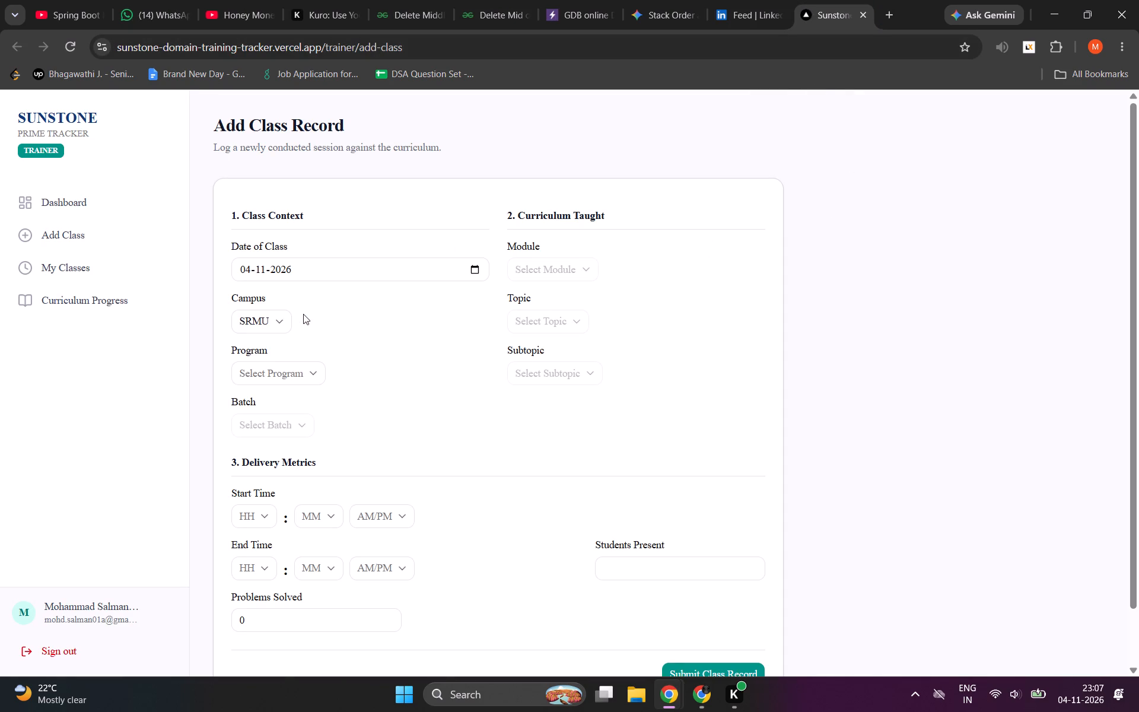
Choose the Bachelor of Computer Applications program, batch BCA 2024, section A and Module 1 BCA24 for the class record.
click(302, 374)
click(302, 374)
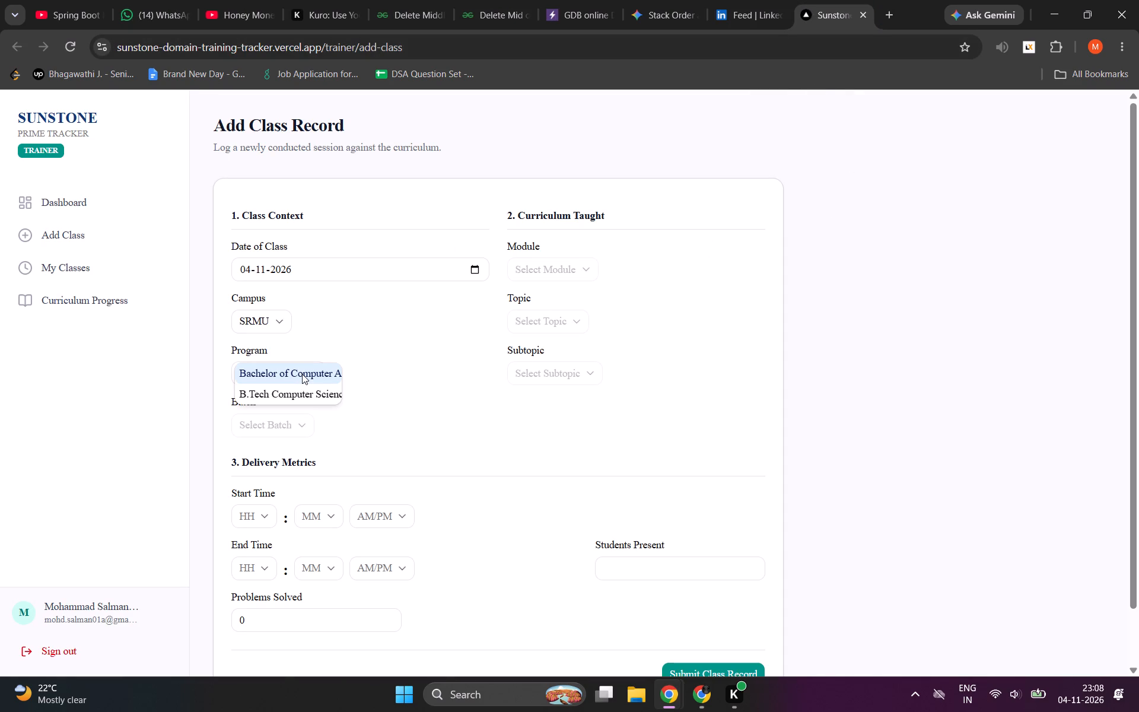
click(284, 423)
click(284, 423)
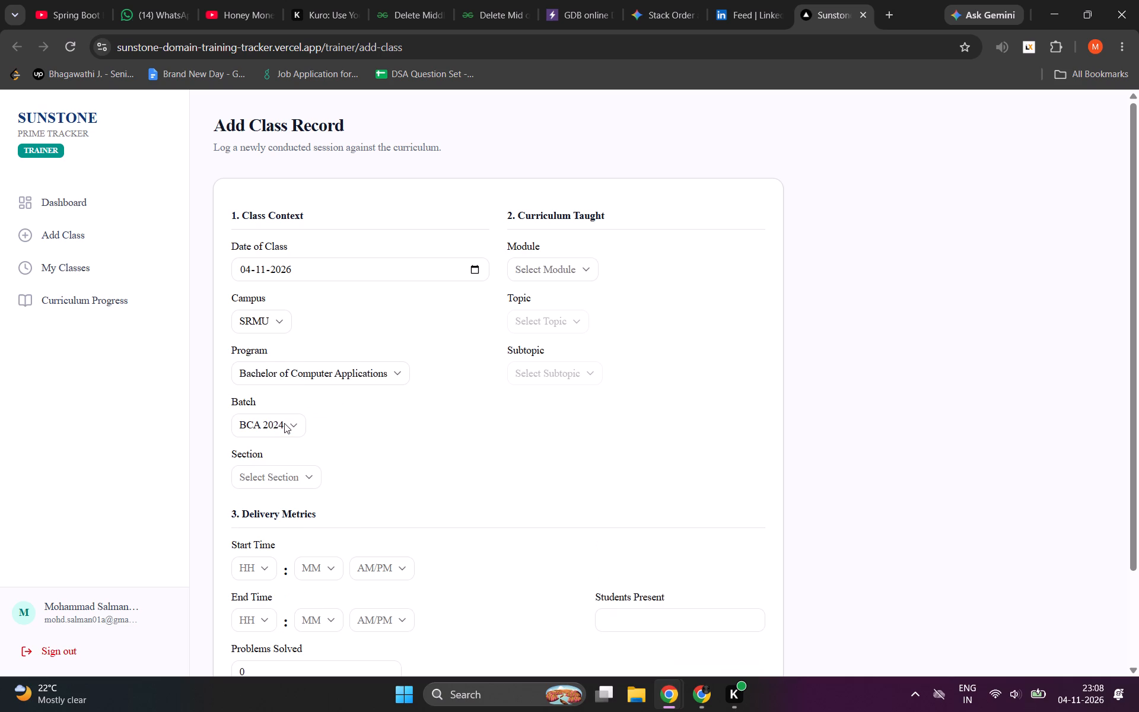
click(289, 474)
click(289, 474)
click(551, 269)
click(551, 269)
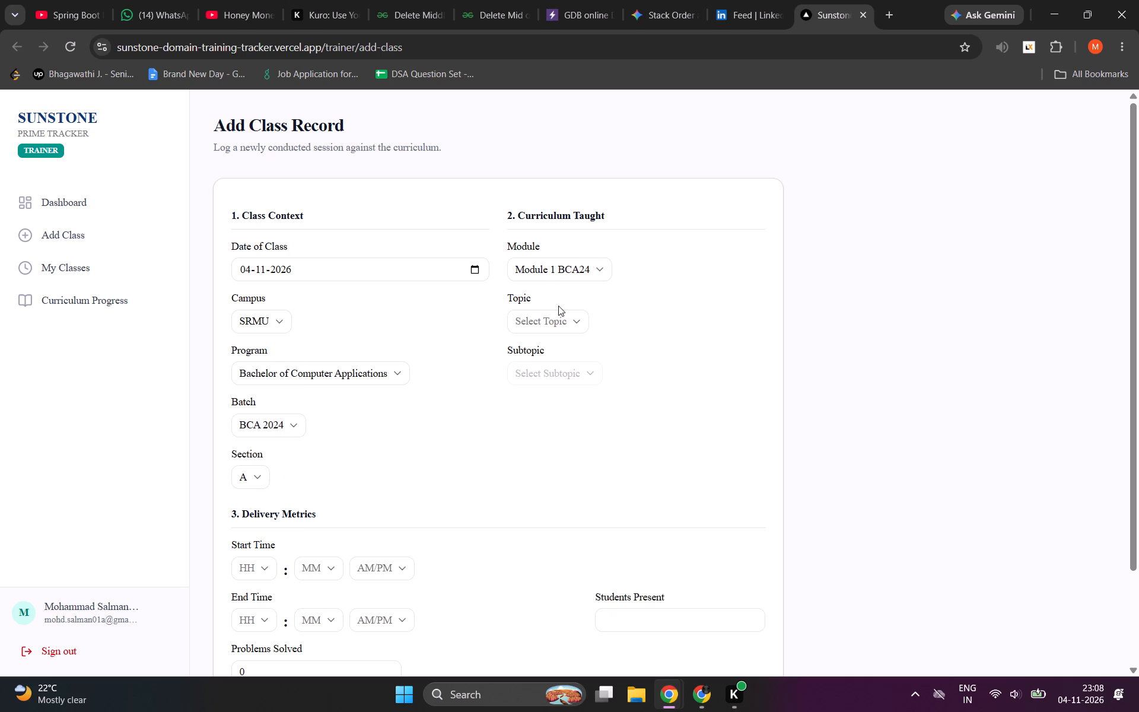
Change the program to B.Tech Computer Science and choose batch BTECH 2024 and section A.
click(330, 367)
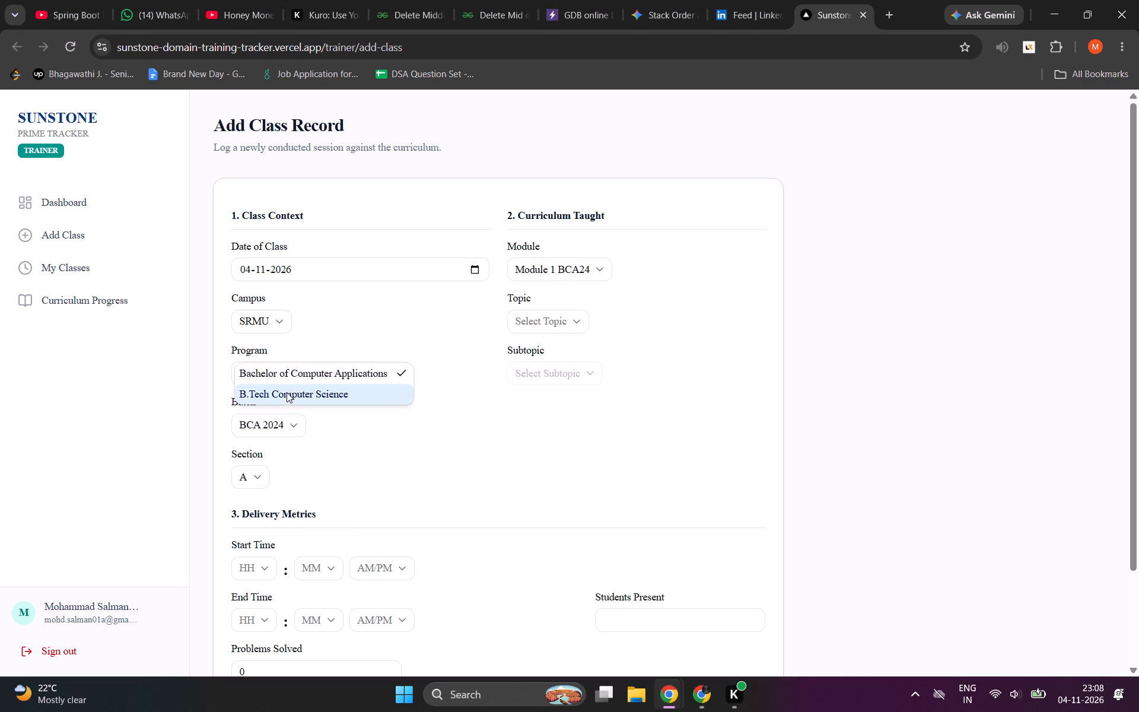
click(284, 393)
click(280, 418)
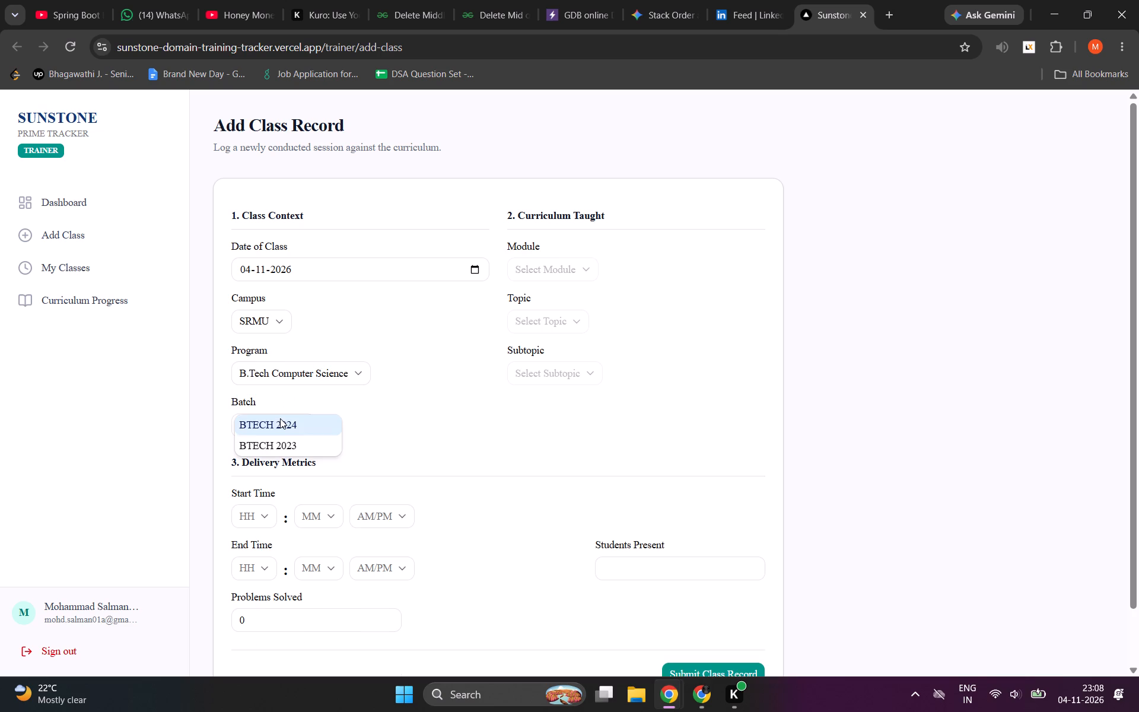
click(294, 423)
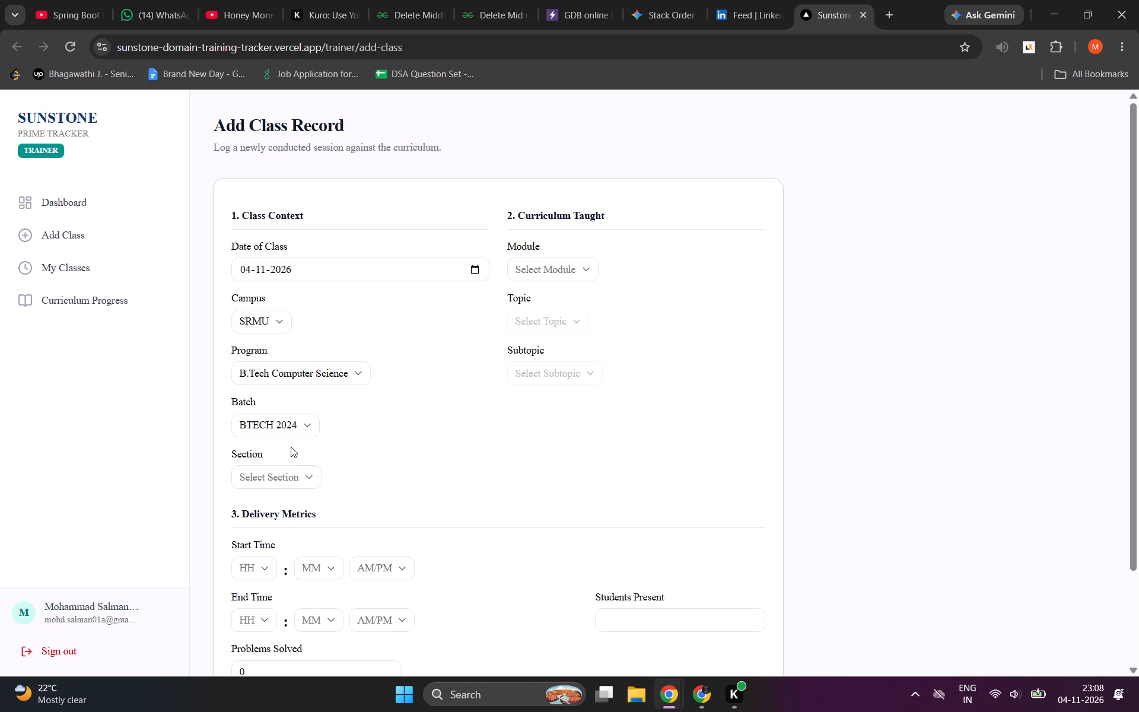
click(278, 479)
click(278, 479)
Set the curriculum taught to Module 1 BTECH23,24, topic Stacks and subtopic 2.5.4 Problems on Stack.
click(565, 260)
click(562, 265)
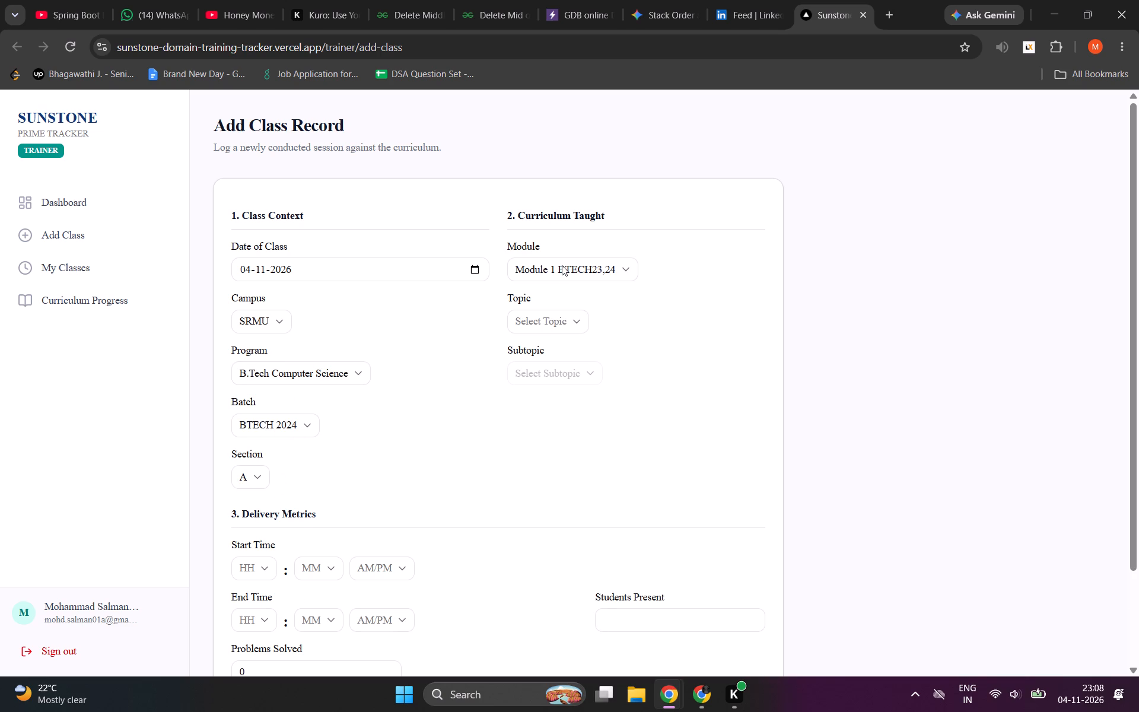
click(544, 324)
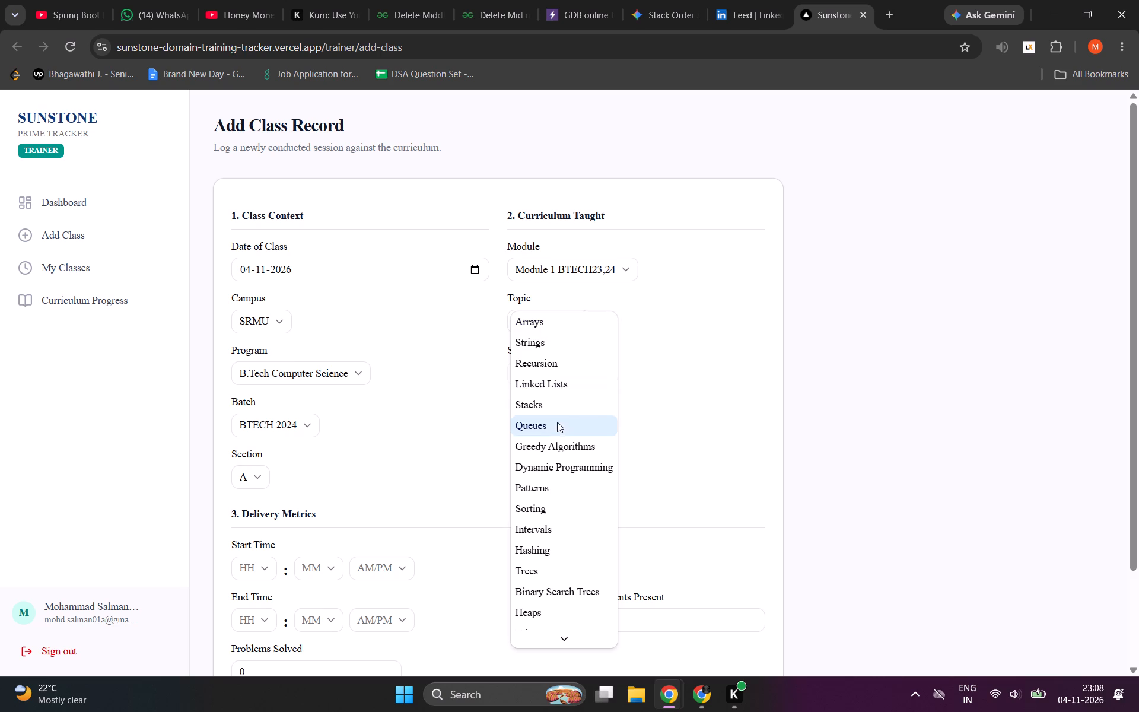
click(551, 405)
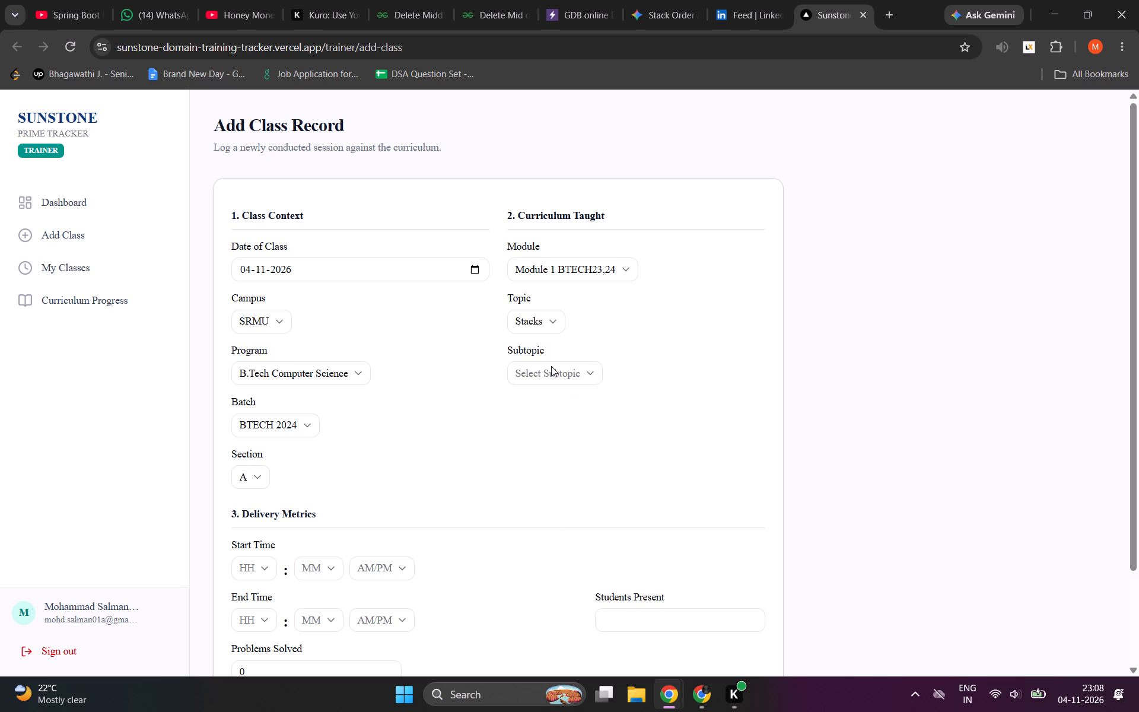
click(551, 365)
click(546, 439)
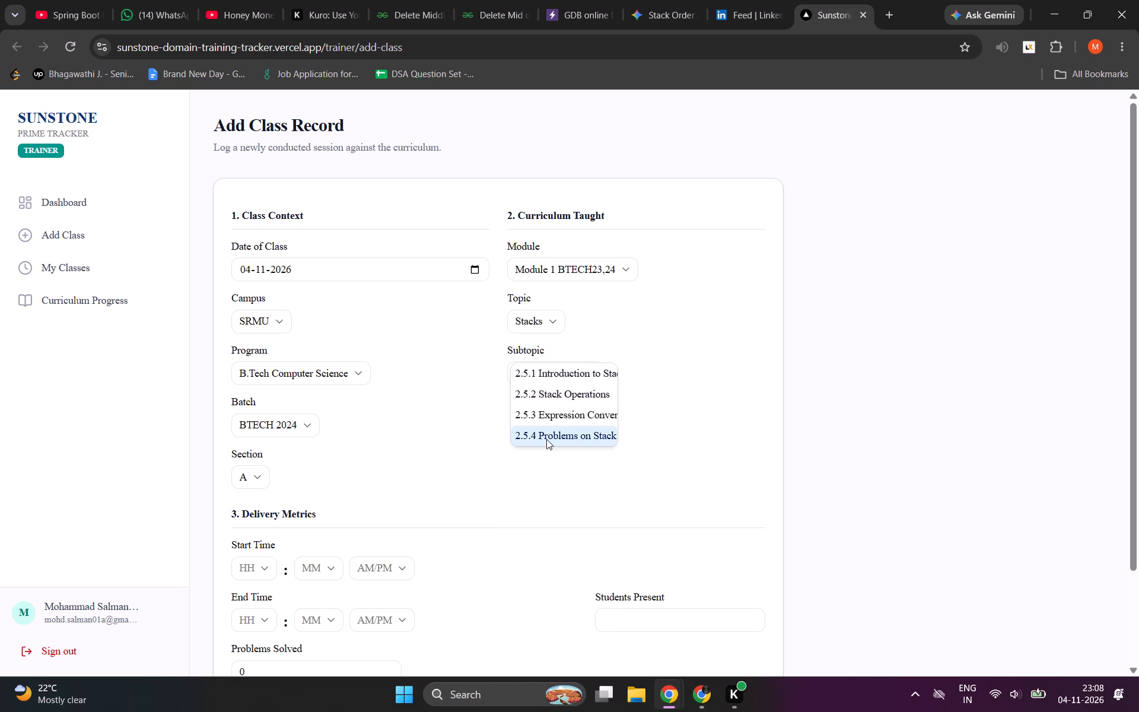
Set the class start hour to 10 and the end hour to 11.
scroll(546, 439, down, 2)
click(262, 444)
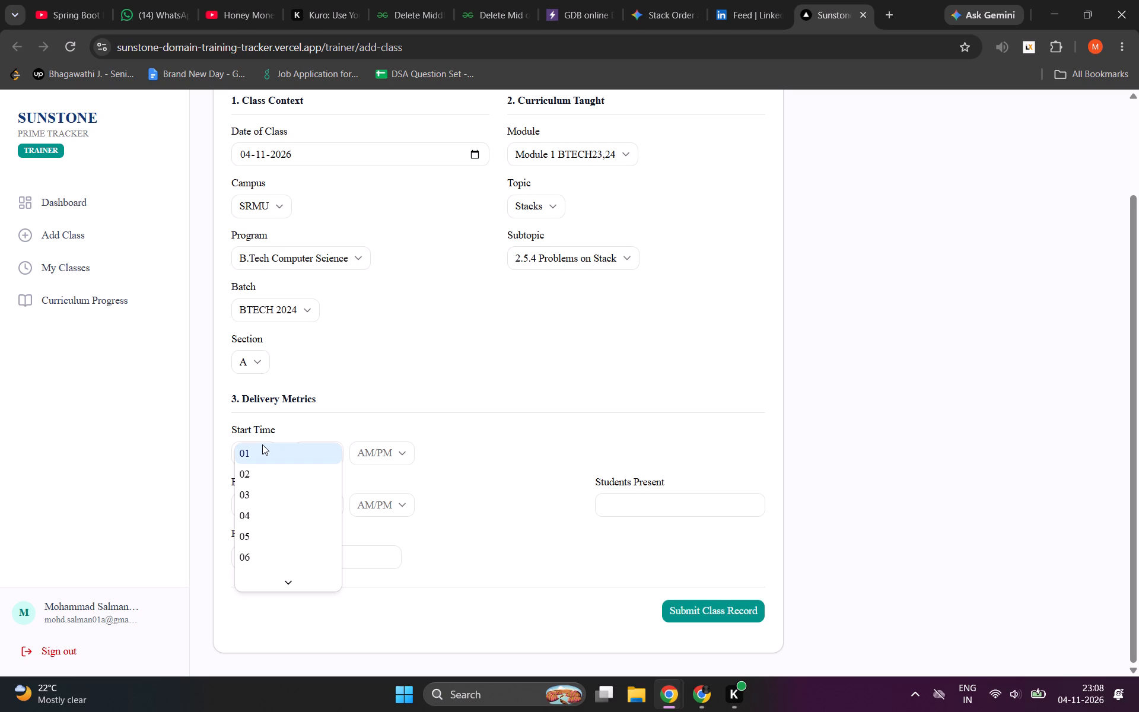
click(256, 491)
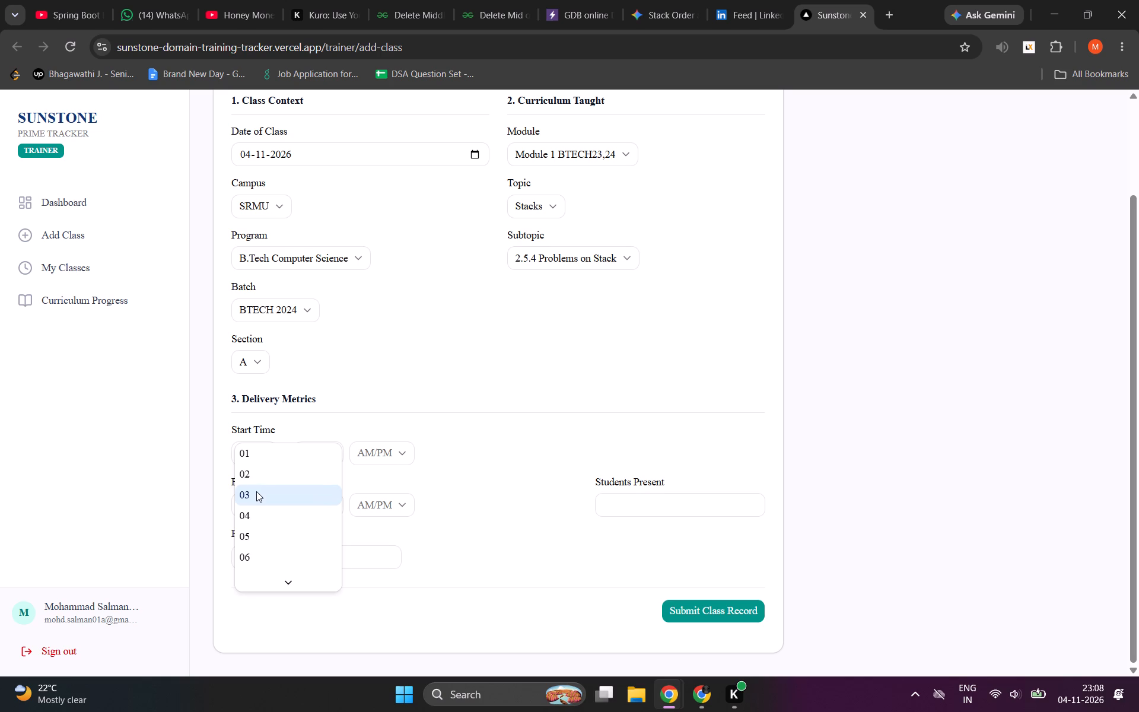
scroll(260, 546, down, 1)
click(256, 446)
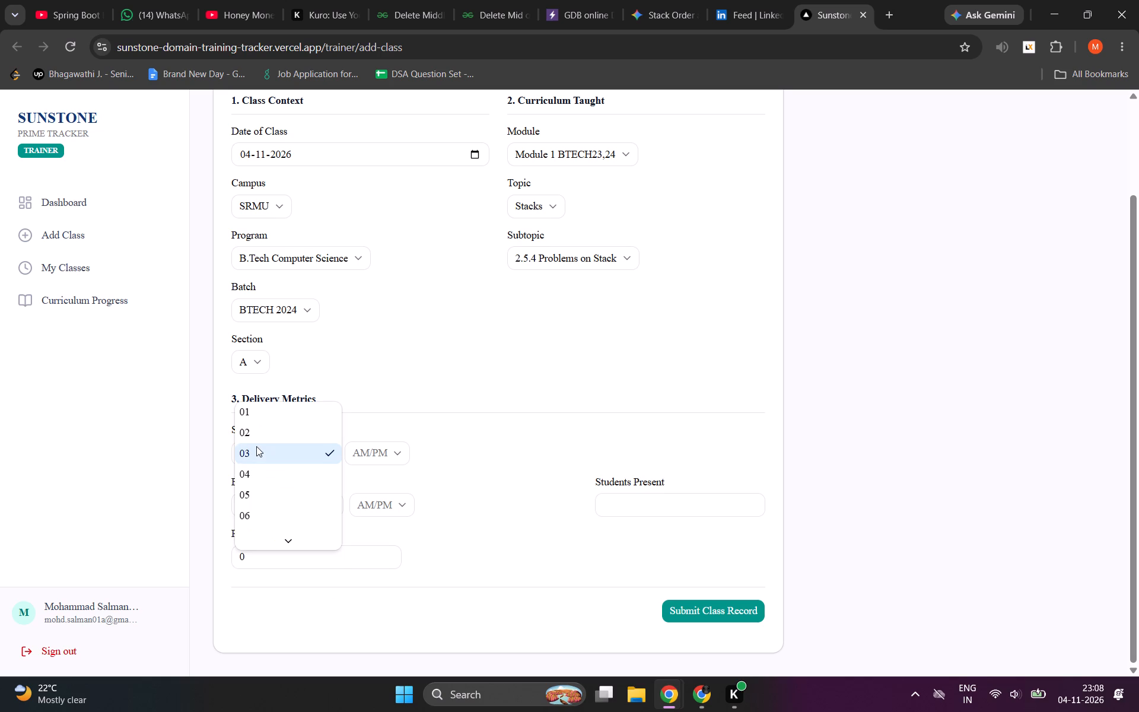
scroll(260, 510, down, 9)
click(246, 504)
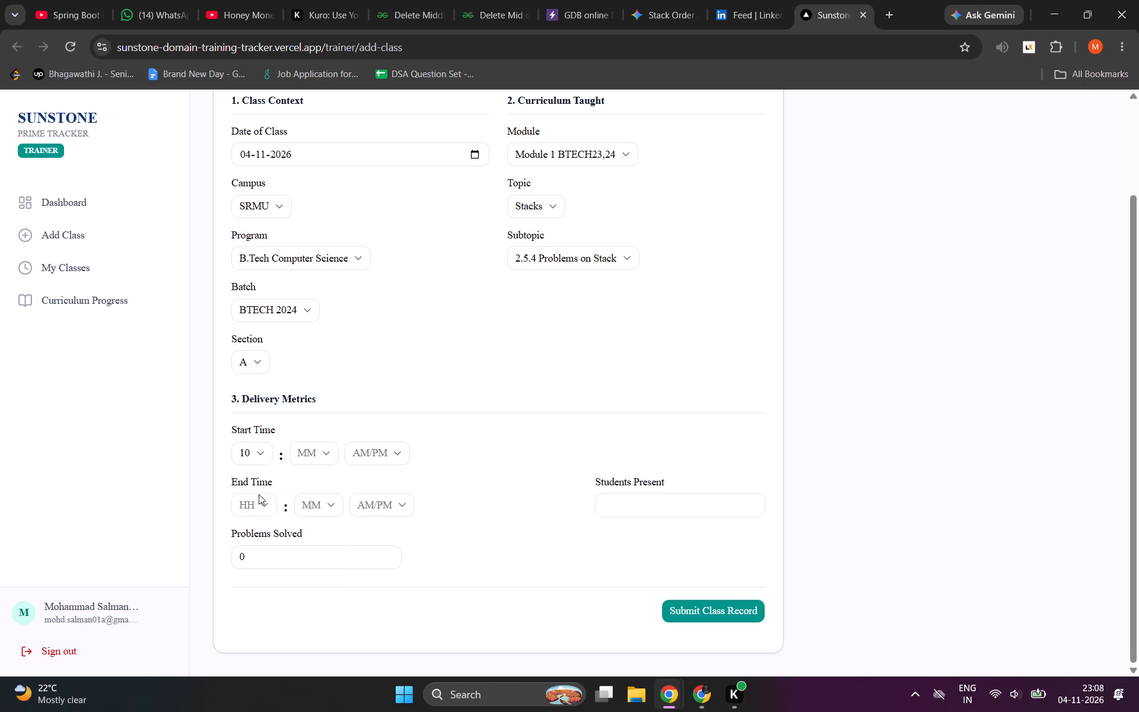
click(264, 510)
scroll(264, 571, down, 10)
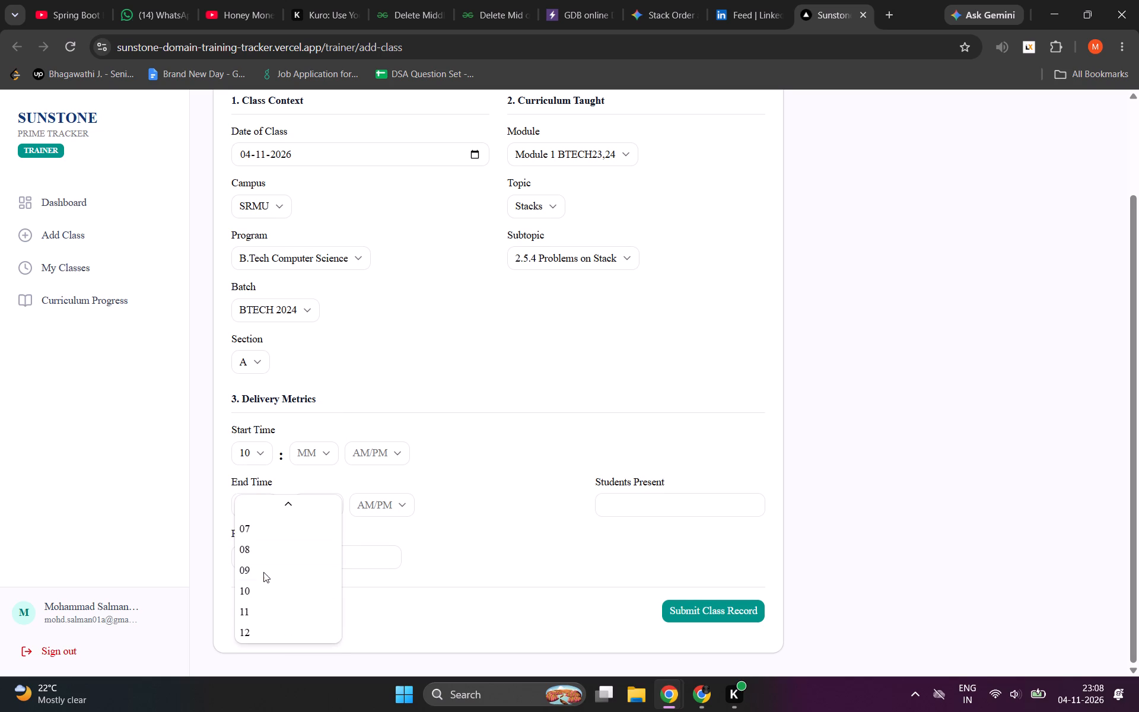
click(245, 614)
Set the minutes to 00 and the period to AM for both the start and end times.
click(330, 450)
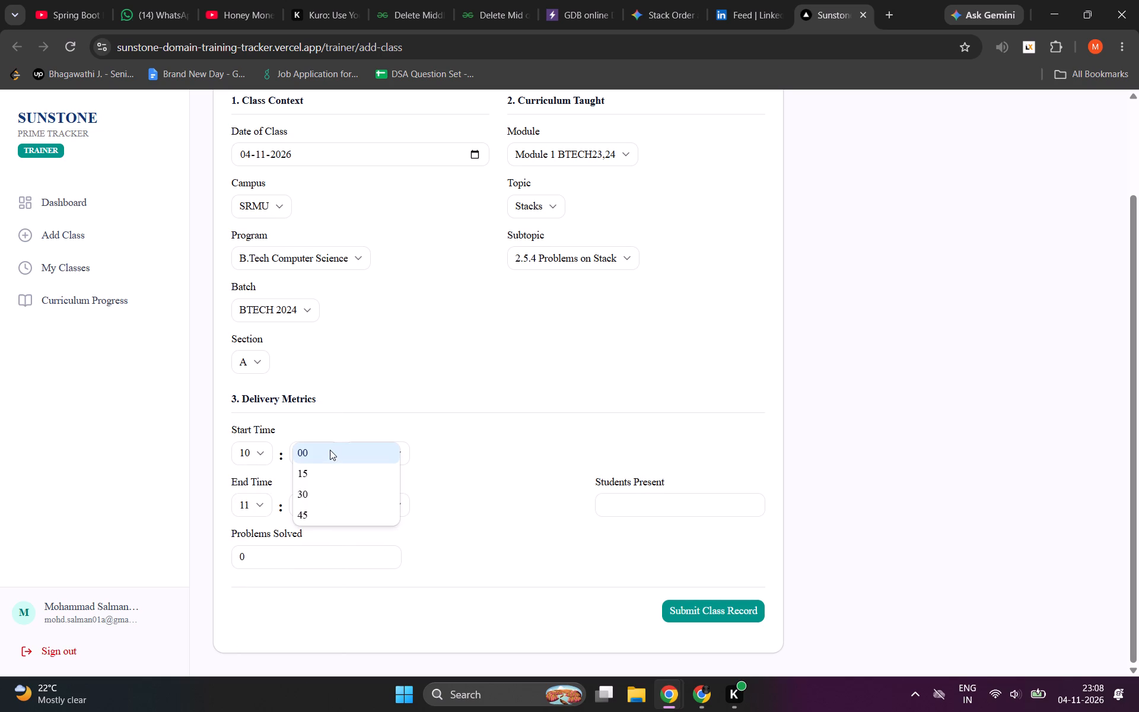
click(330, 450)
click(329, 508)
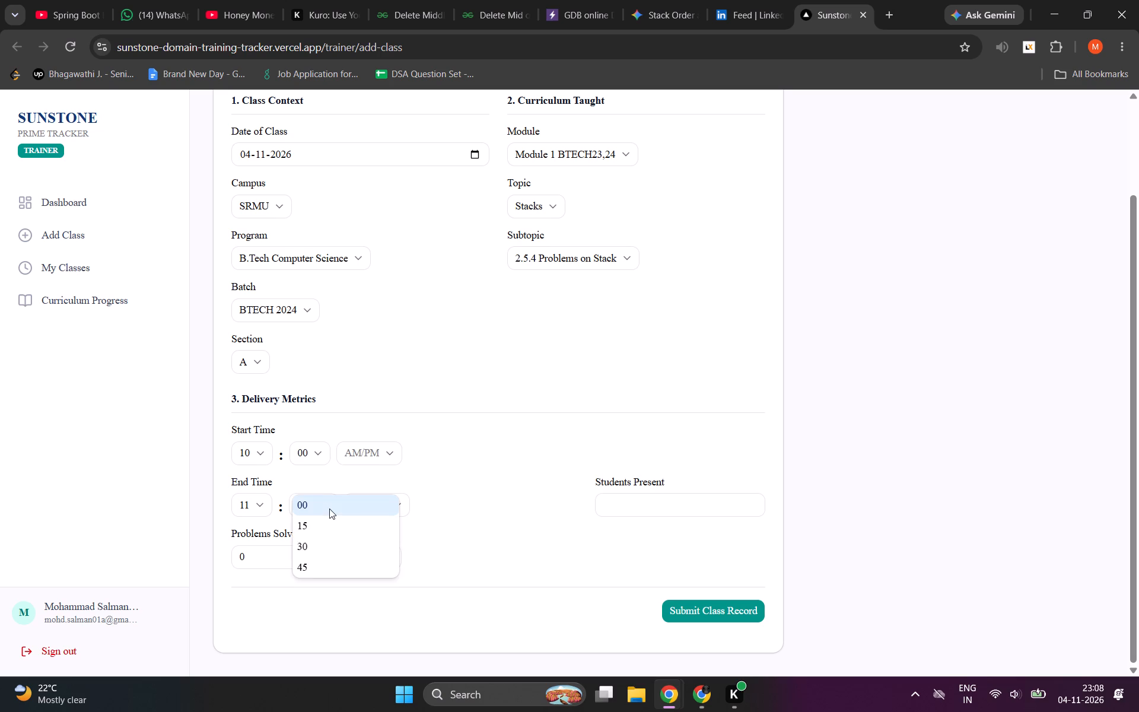
click(329, 508)
click(376, 442)
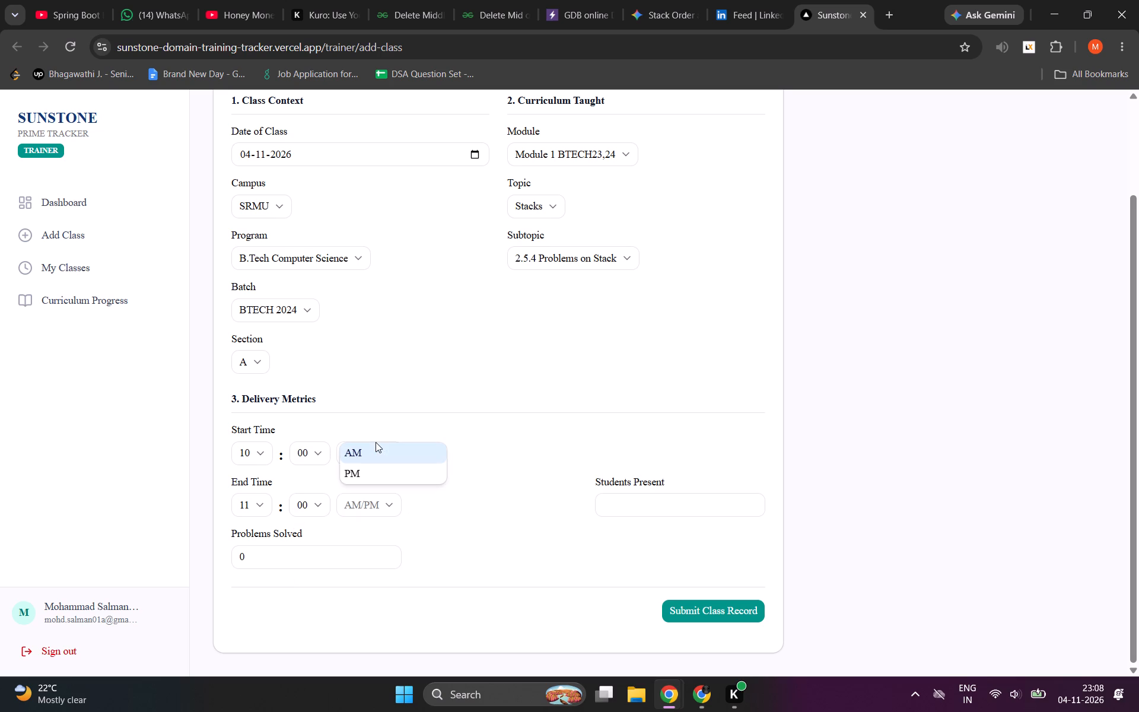
click(376, 442)
click(373, 452)
click(373, 452)
click(370, 508)
click(370, 508)
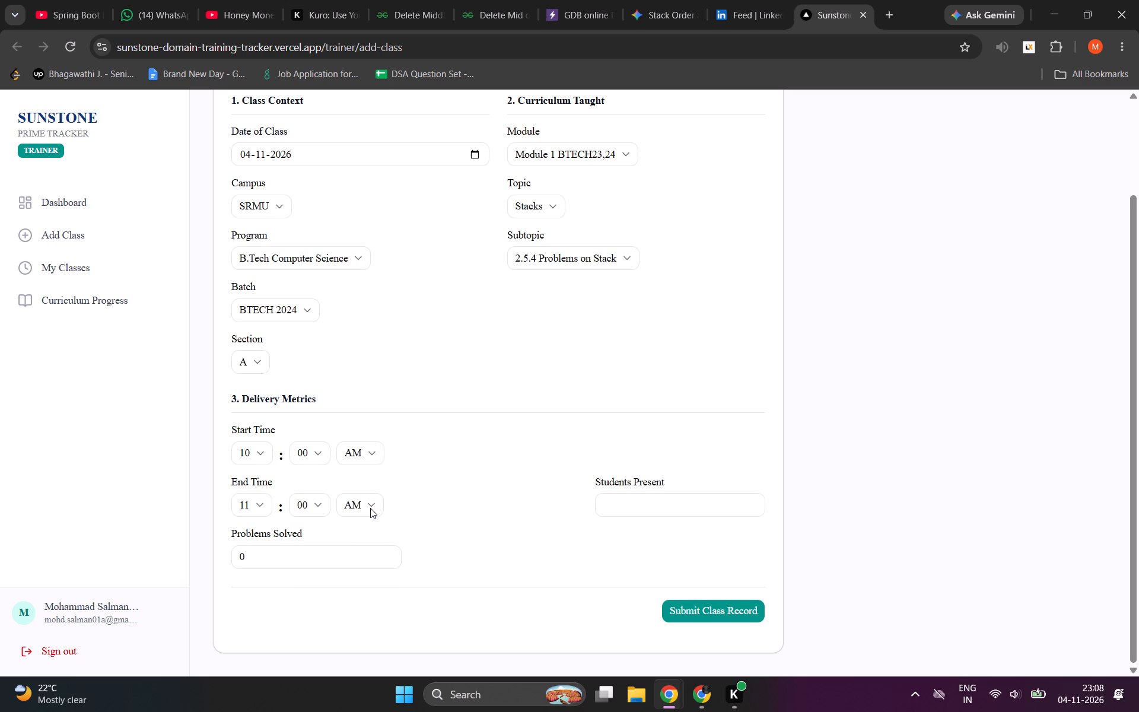
Set the number of problems solved to 1.
triple_click(341, 560)
key(BackSpace)
key(Delete)
key(1)
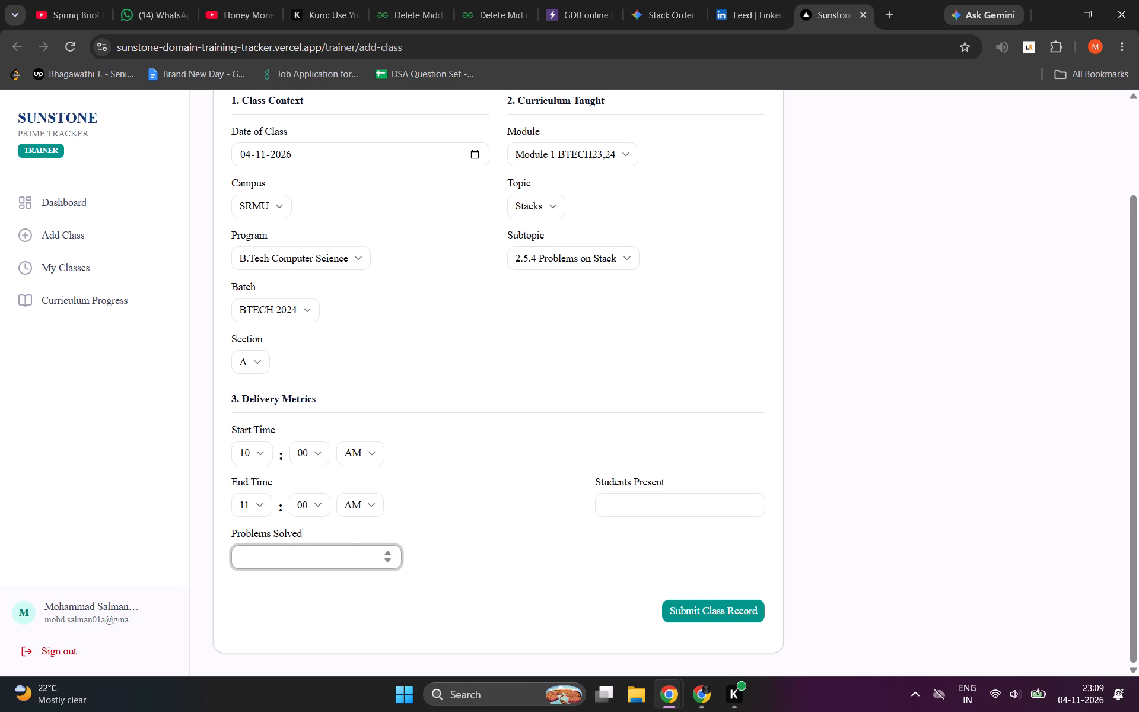
Set the number of students present to 3 and submit the class record.
click(646, 505)
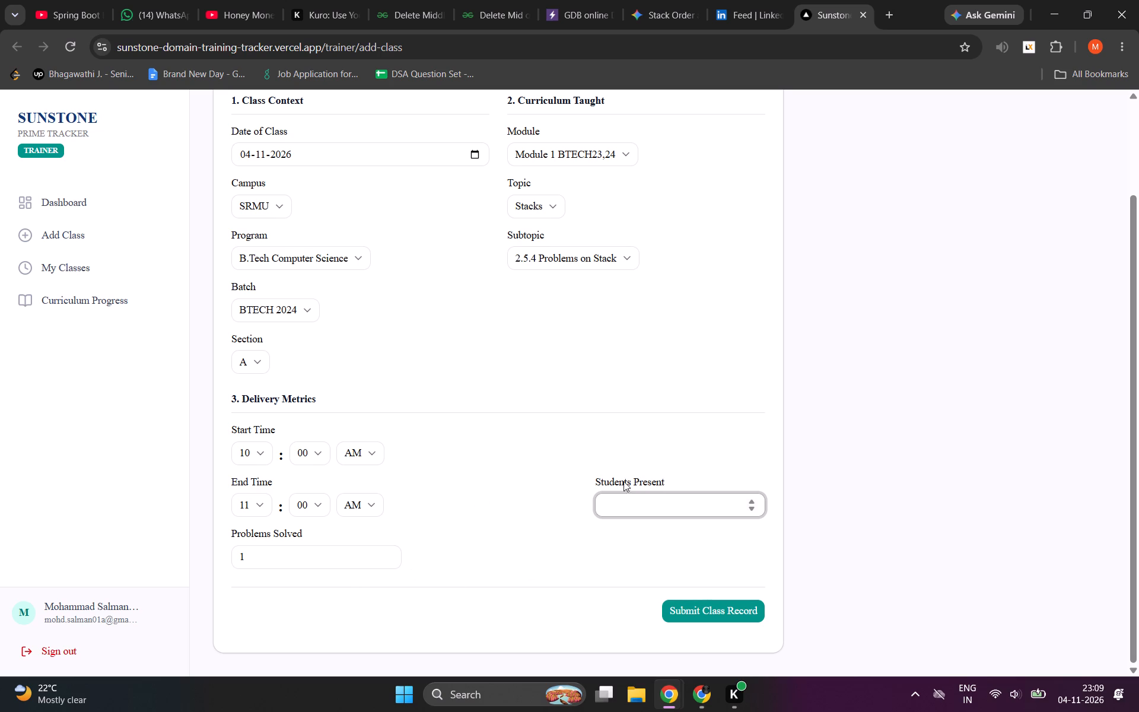
click(647, 514)
key(3)
scroll(479, 478, up, 3)
scroll(479, 478, down, 2)
click(701, 612)
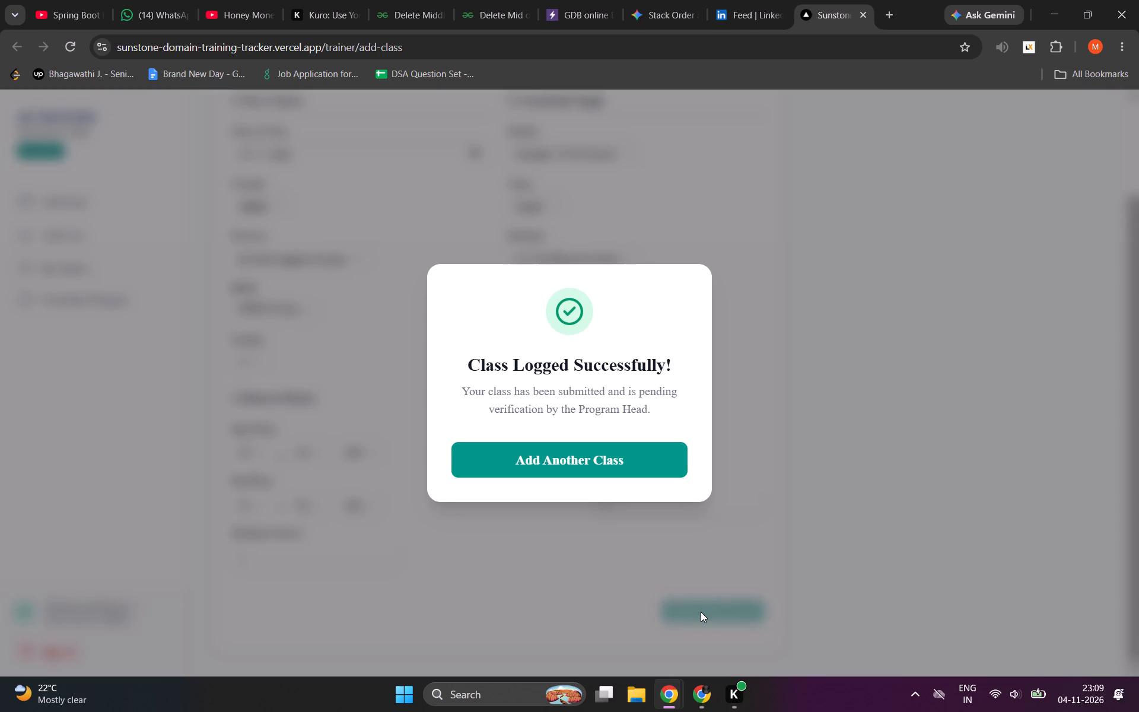
Start another class record with campus SRMU, program B.Tech Computer Science, batch BTECH 2024 and section A.
click(575, 450)
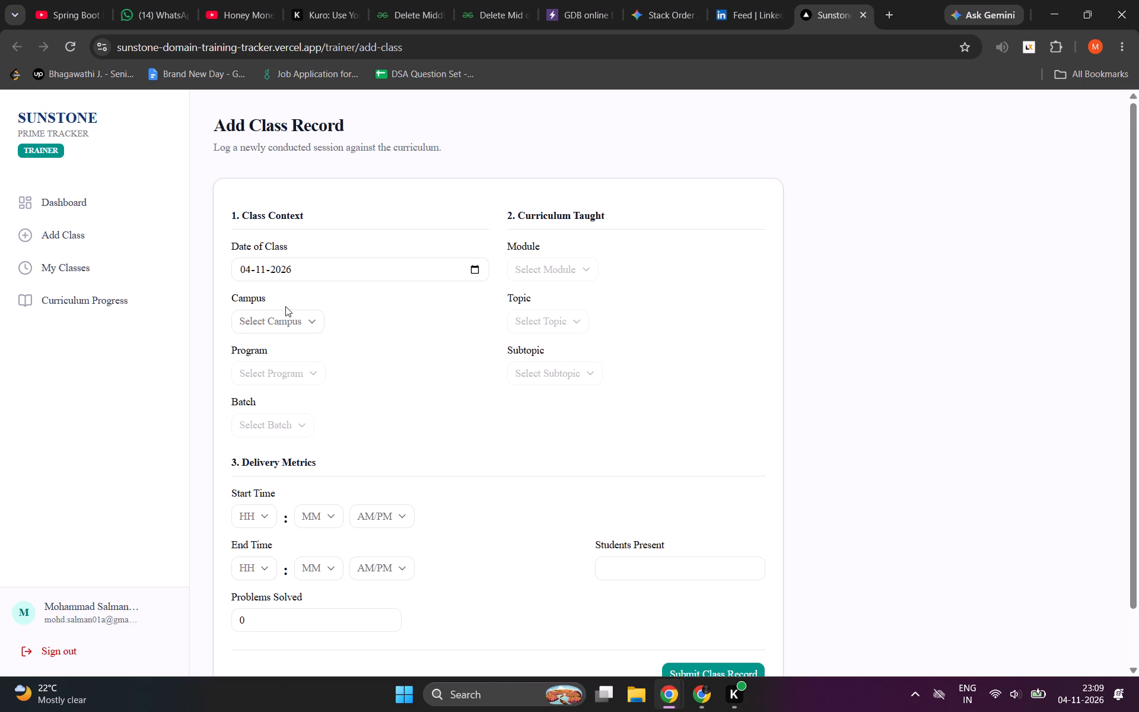
click(276, 321)
click(276, 321)
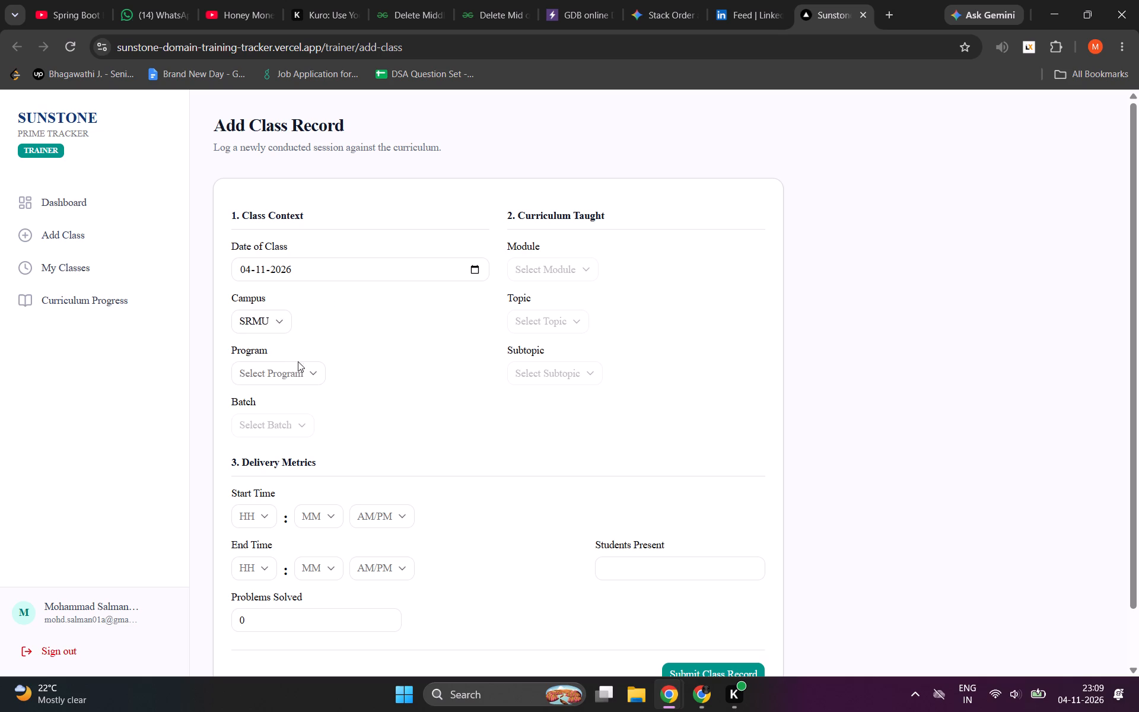
click(291, 371)
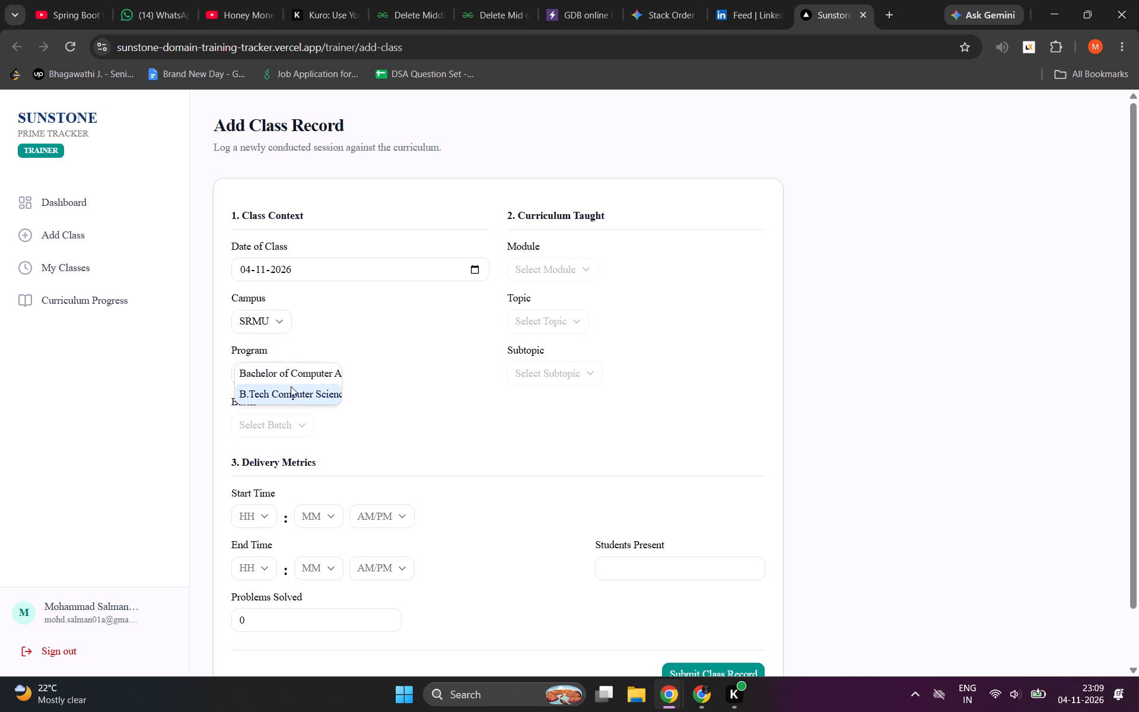
click(291, 384)
click(276, 418)
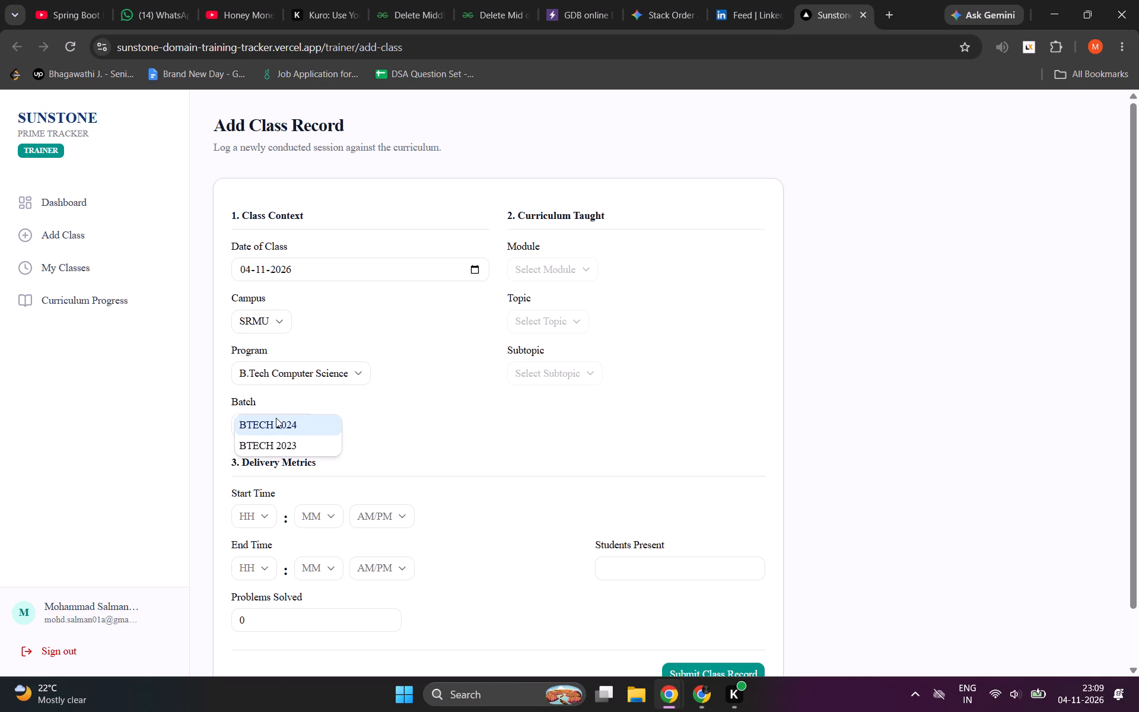
click(275, 431)
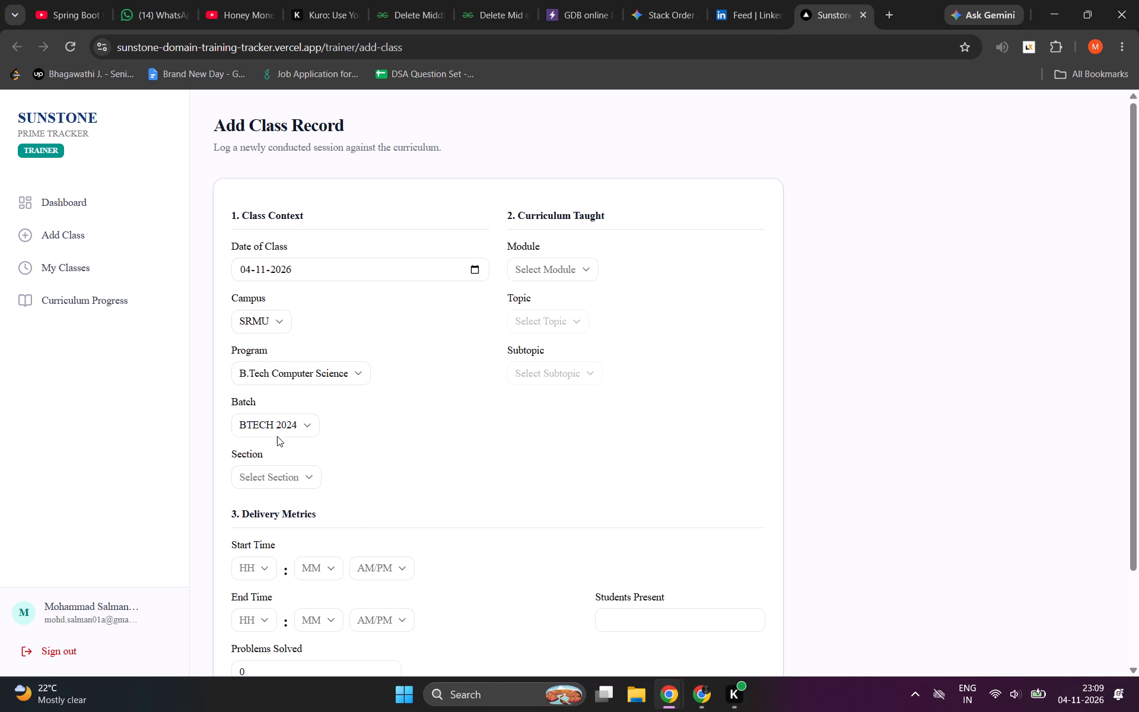
click(287, 475)
click(287, 475)
Set the curriculum taught to Module 1 BTECH23,24, topic Stacks and subtopic 2.5.4 Problems on Stack.
click(533, 269)
click(533, 269)
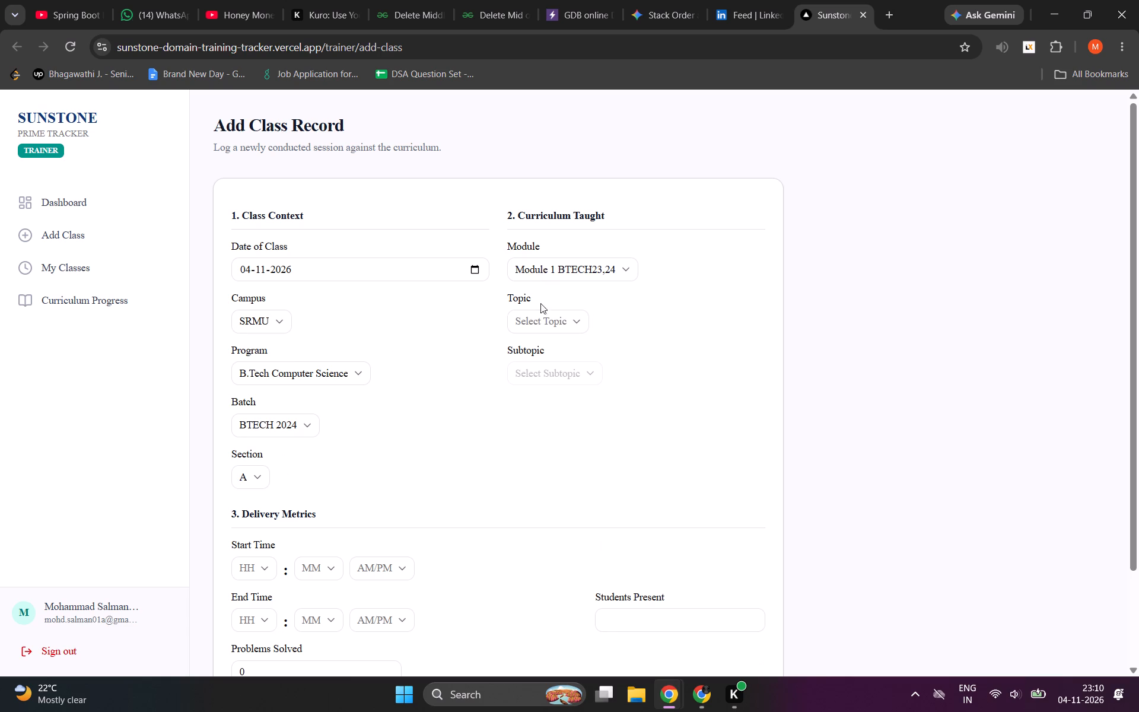
click(540, 322)
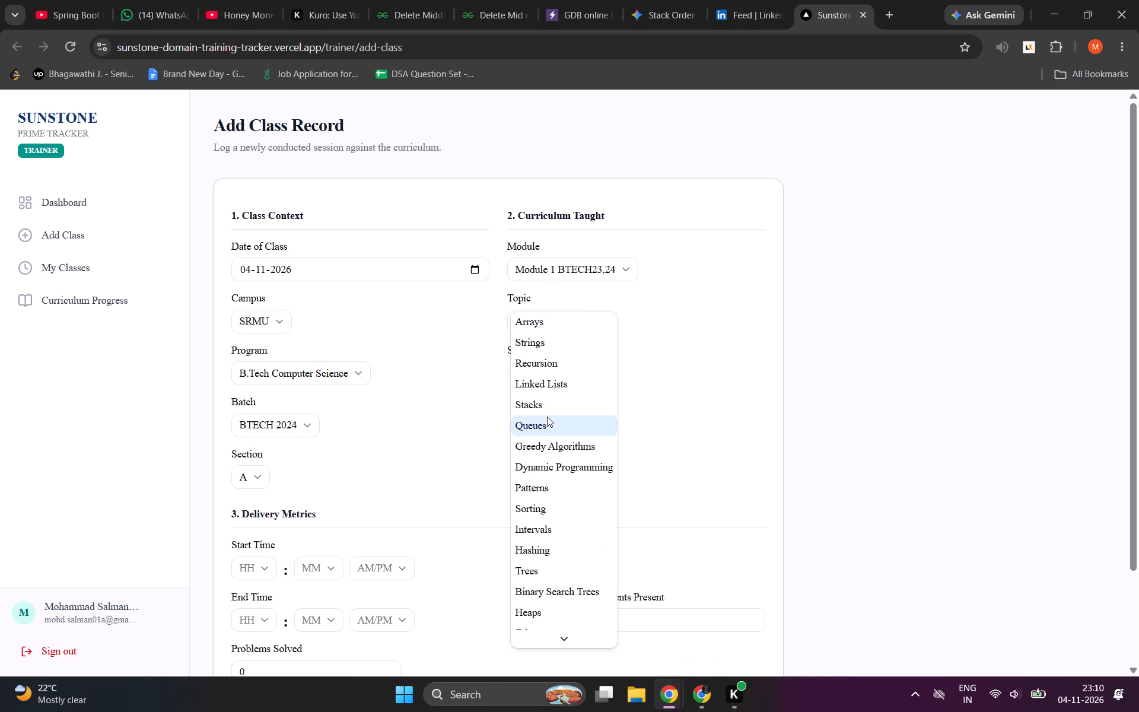
click(551, 409)
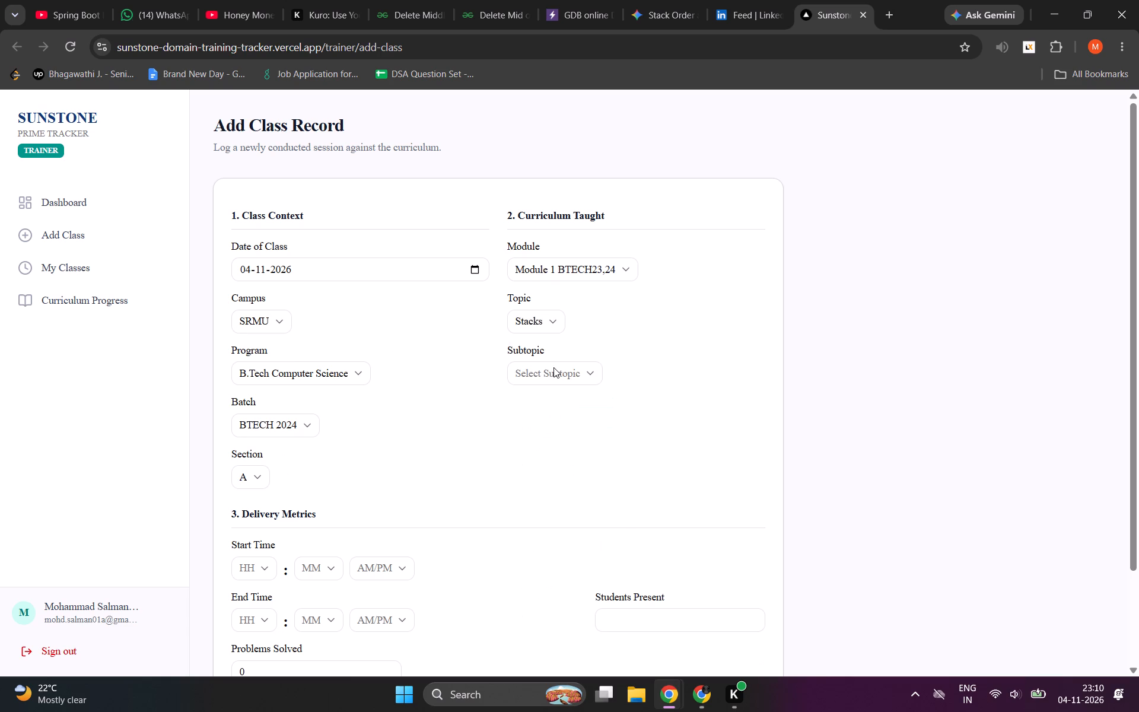
click(553, 367)
click(553, 437)
Set the class start hour to 11 and the end hour to 12.
scroll(421, 490, down, 2)
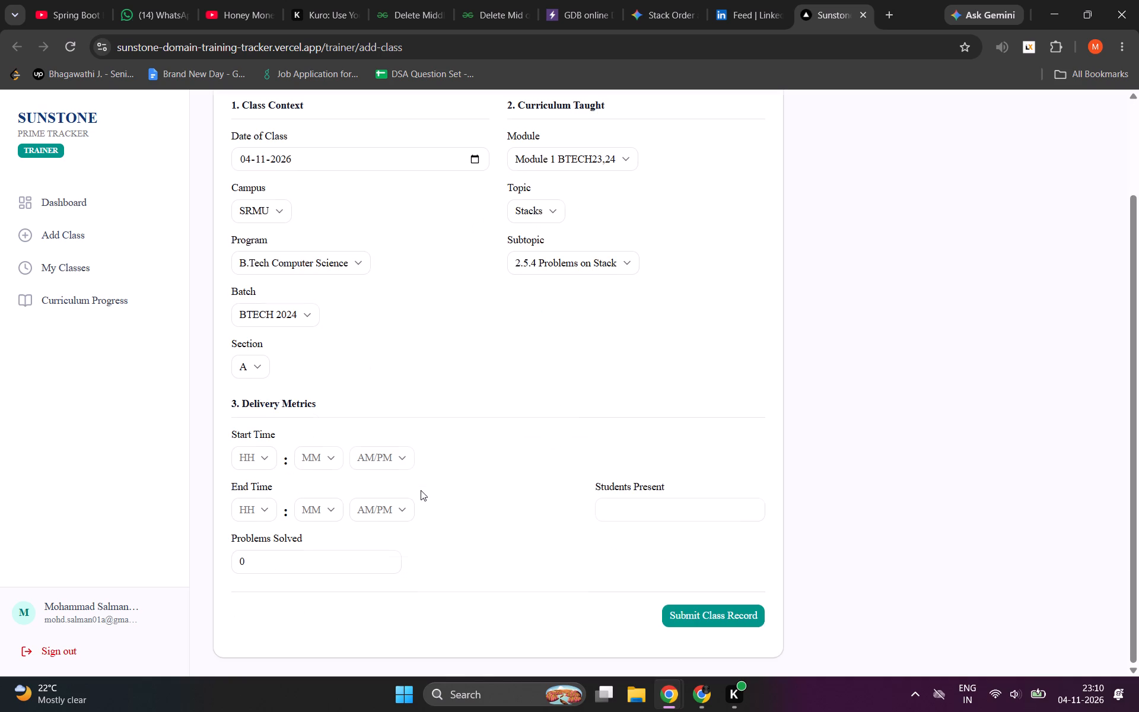
click(271, 460)
scroll(276, 543, down, 7)
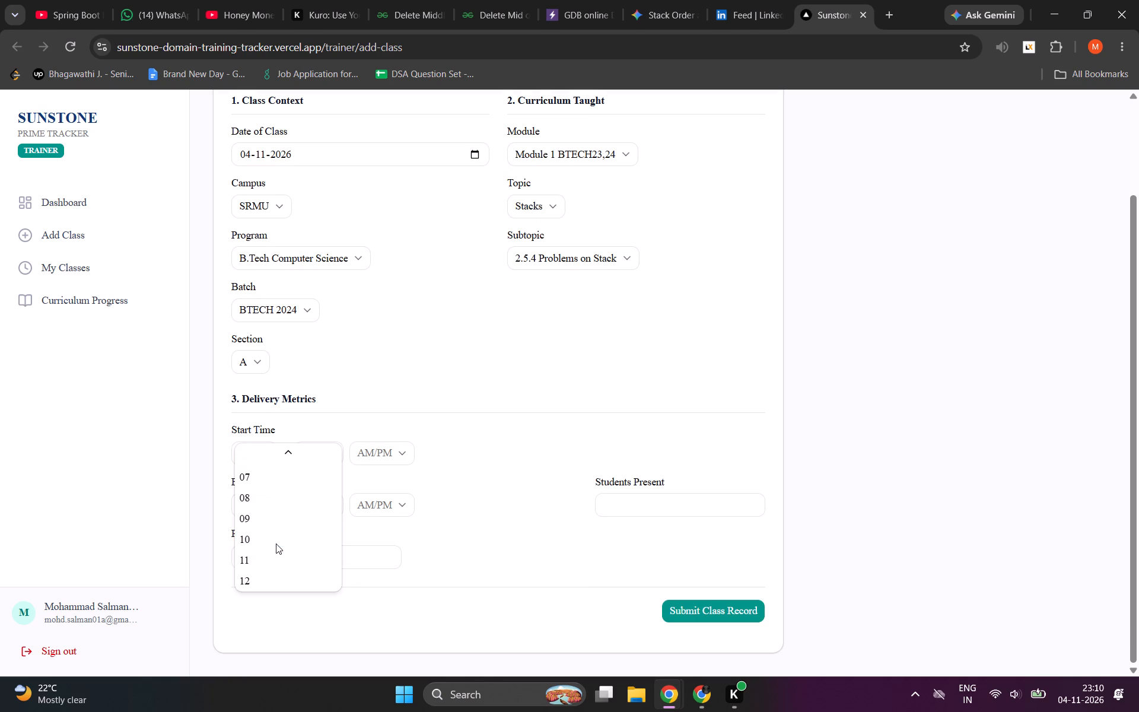
click(249, 554)
click(265, 508)
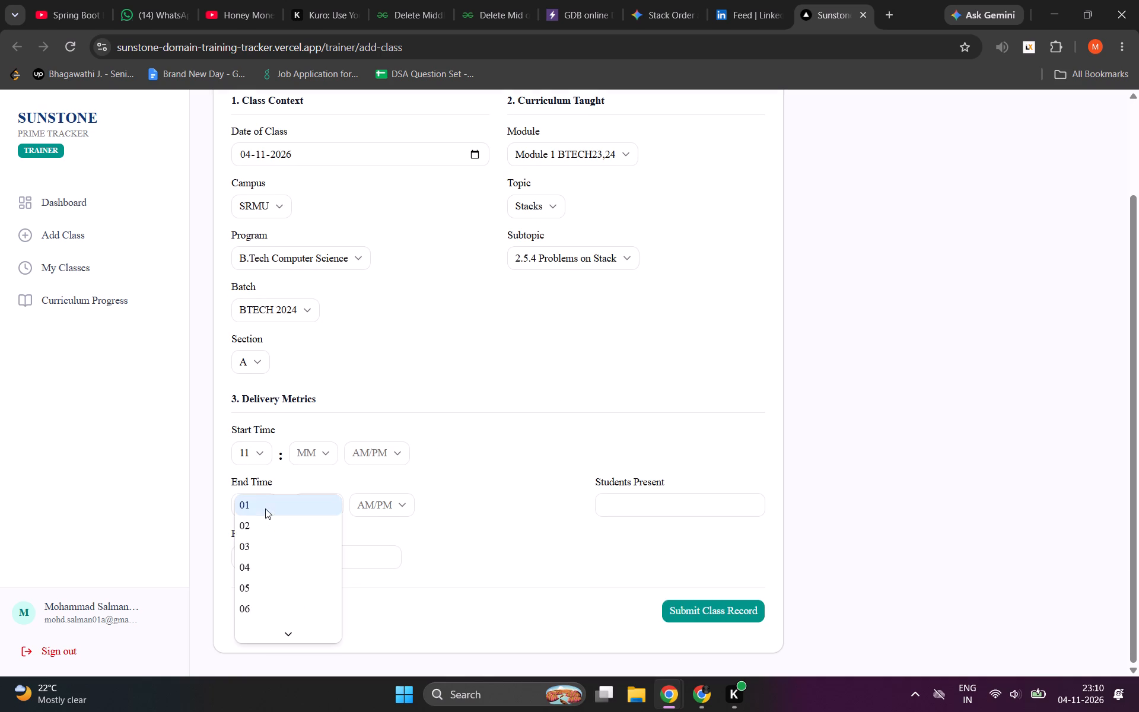
scroll(272, 601, down, 5)
click(253, 626)
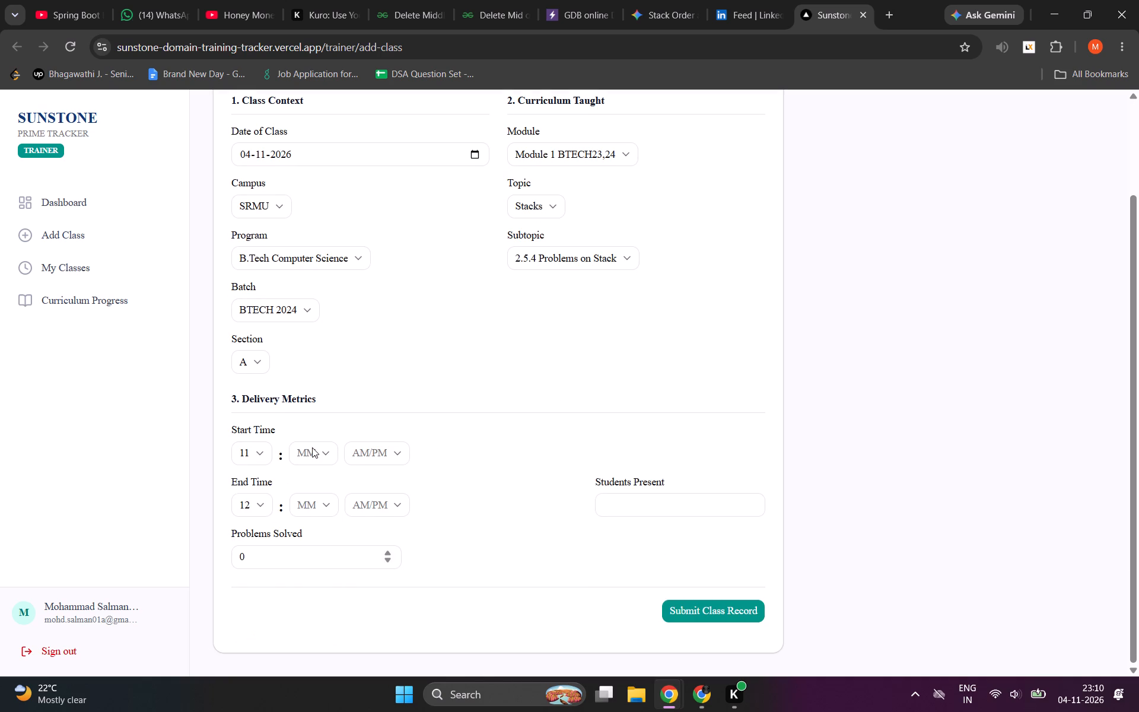
Set the minutes to 00 for both times, with AM for the start time and PM for the end time.
double_click(312, 447)
double_click(326, 503)
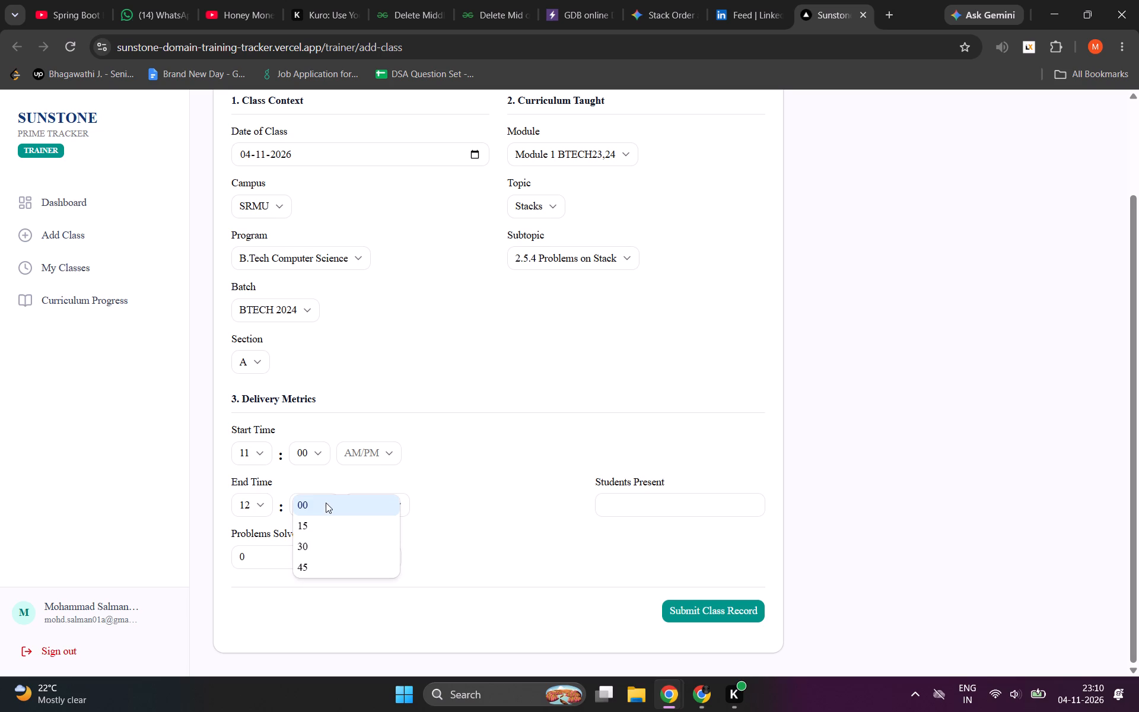
click(387, 456)
click(387, 456)
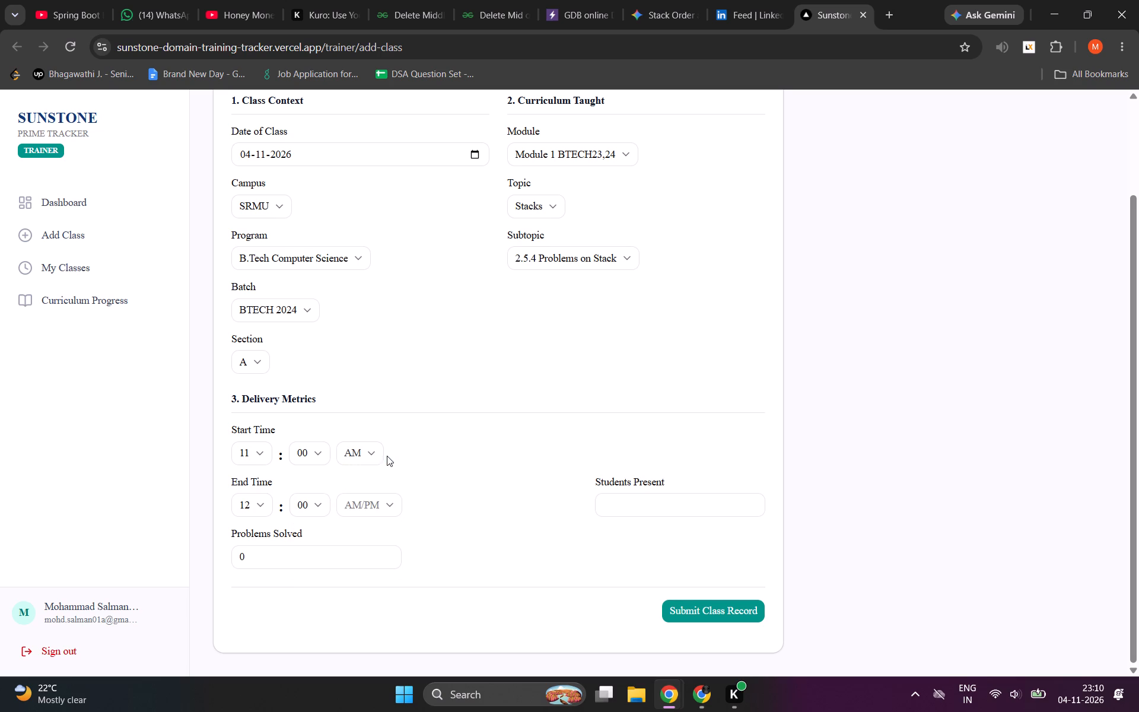
click(366, 501)
click(360, 522)
Set the number of problems solved to 1.
click(345, 557)
key(BackSpace)
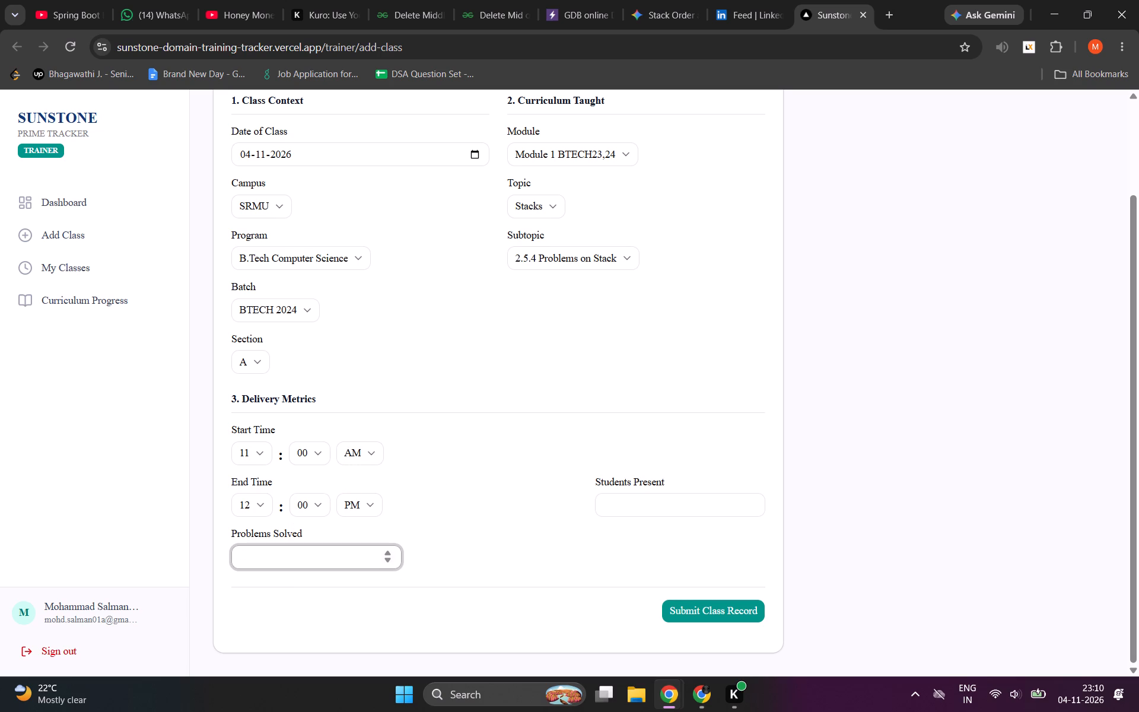
key(BackSpace)
key(BackSpace)
key(1)
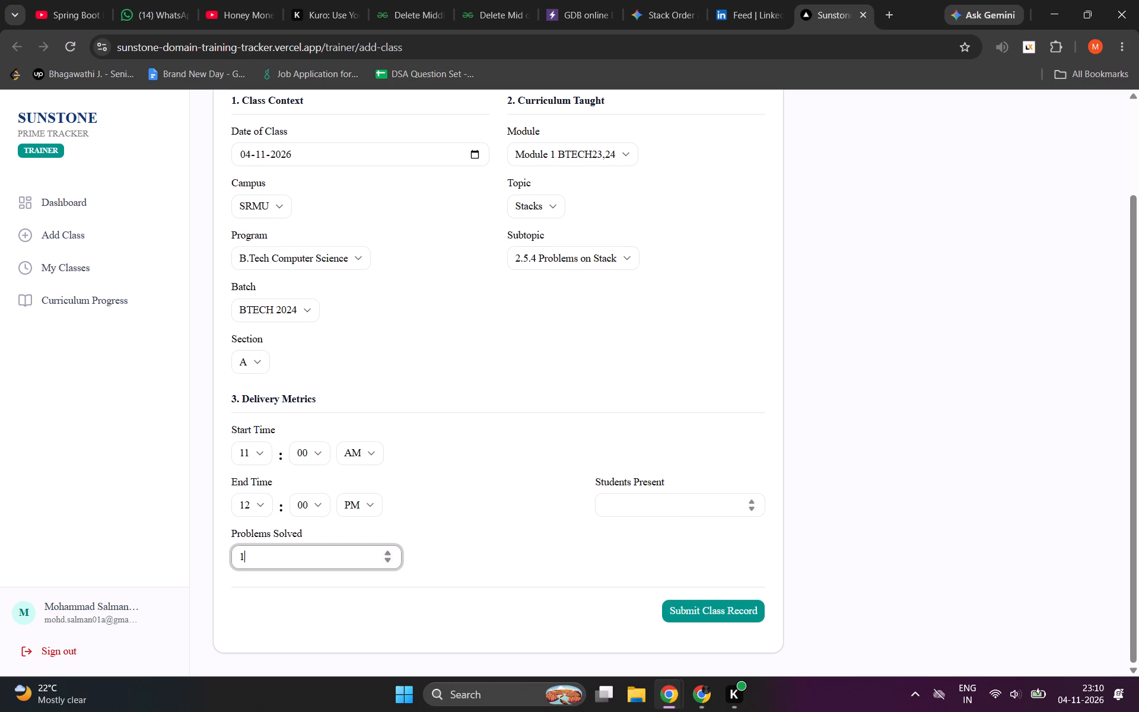
Set the number of students present to 3 and submit the class record.
click(667, 508)
key(3)
scroll(586, 348, up, 8)
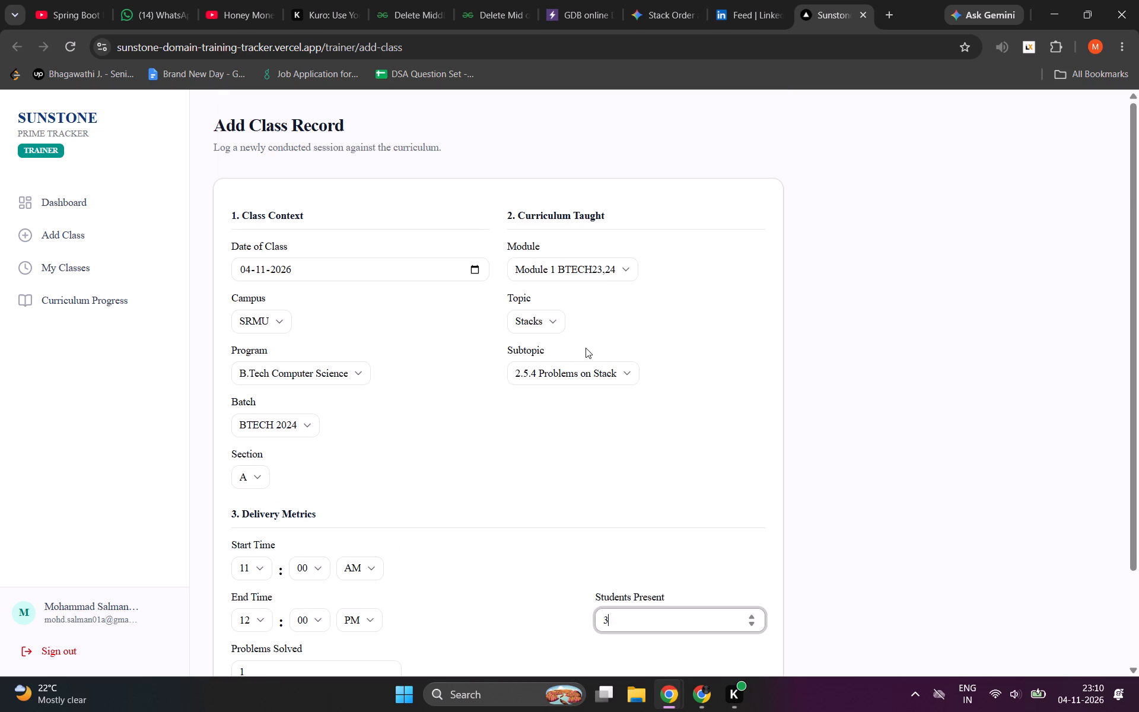
scroll(586, 348, down, 8)
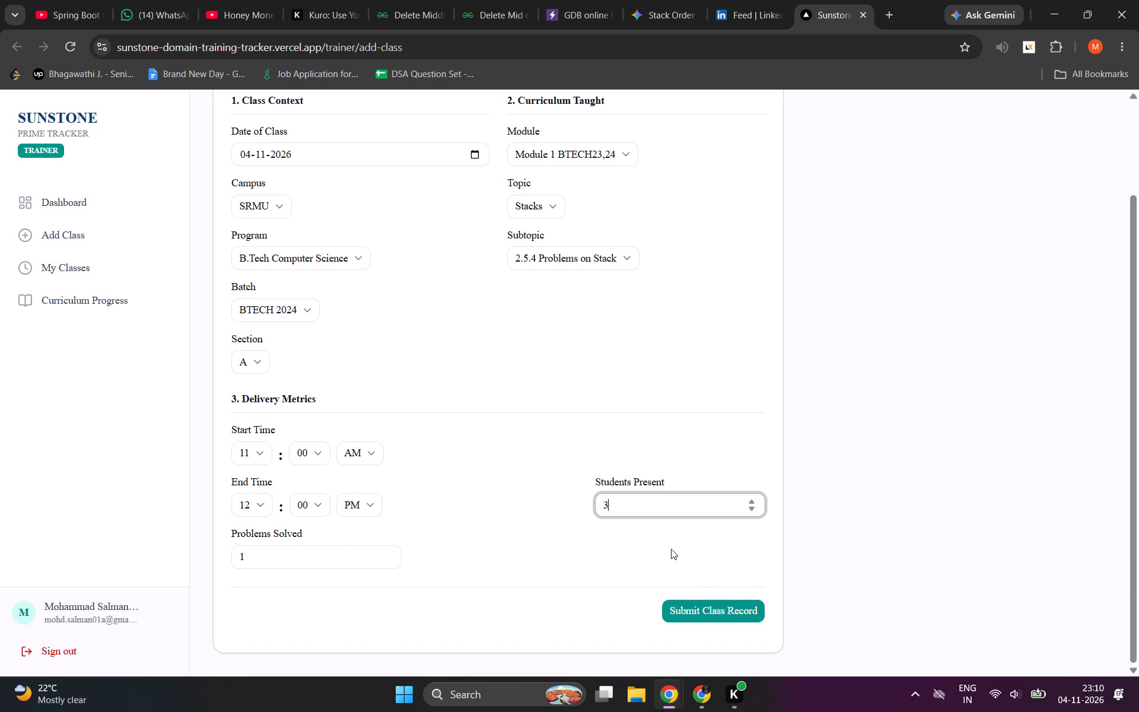
click(704, 608)
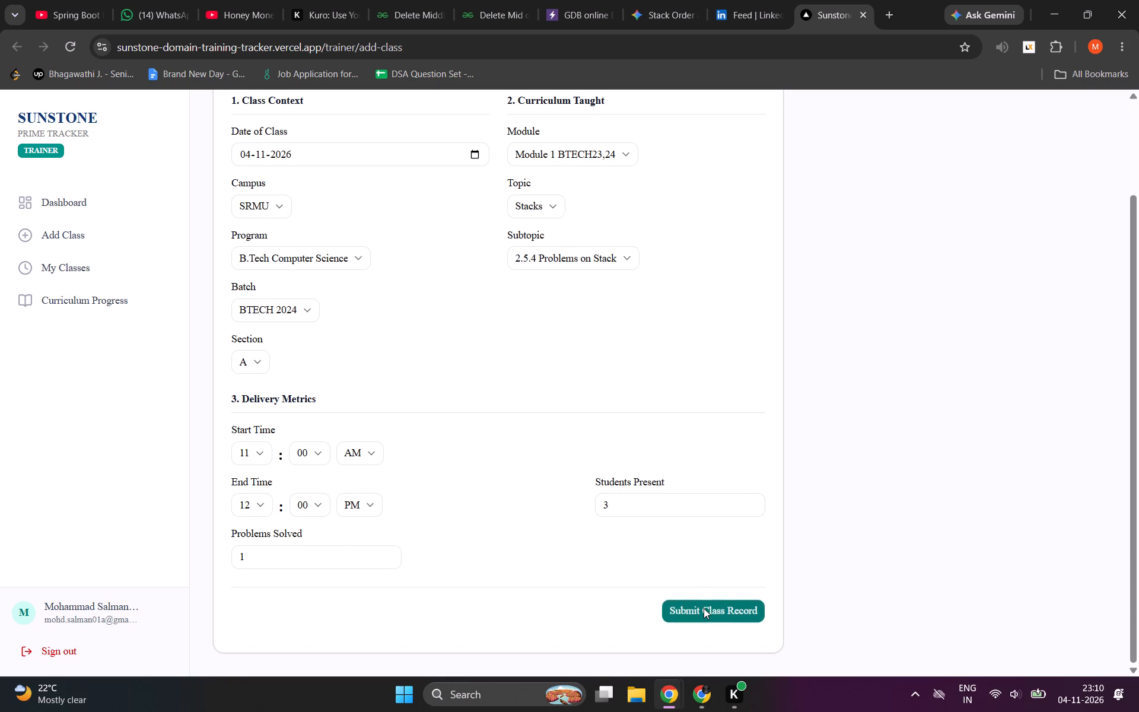
Start another class record with campus SRMU, program B.Tech Computer Science, batch BTECH 2023 and section A.
scroll(556, 456, up, 2)
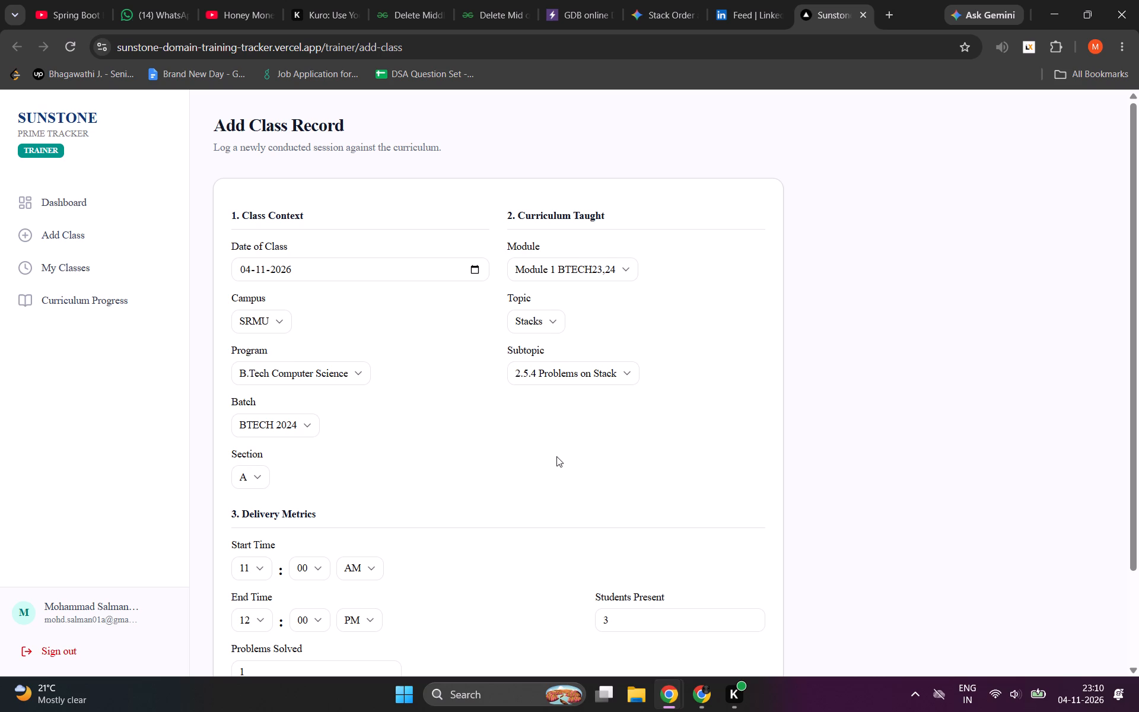
click(606, 462)
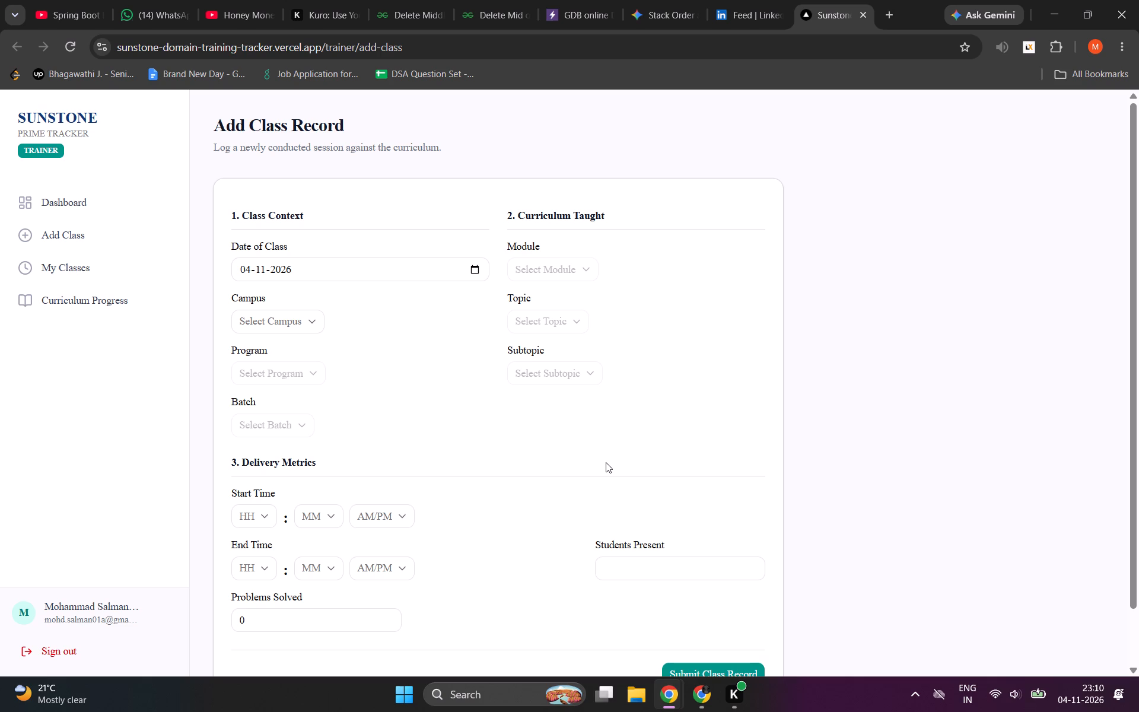
click(307, 324)
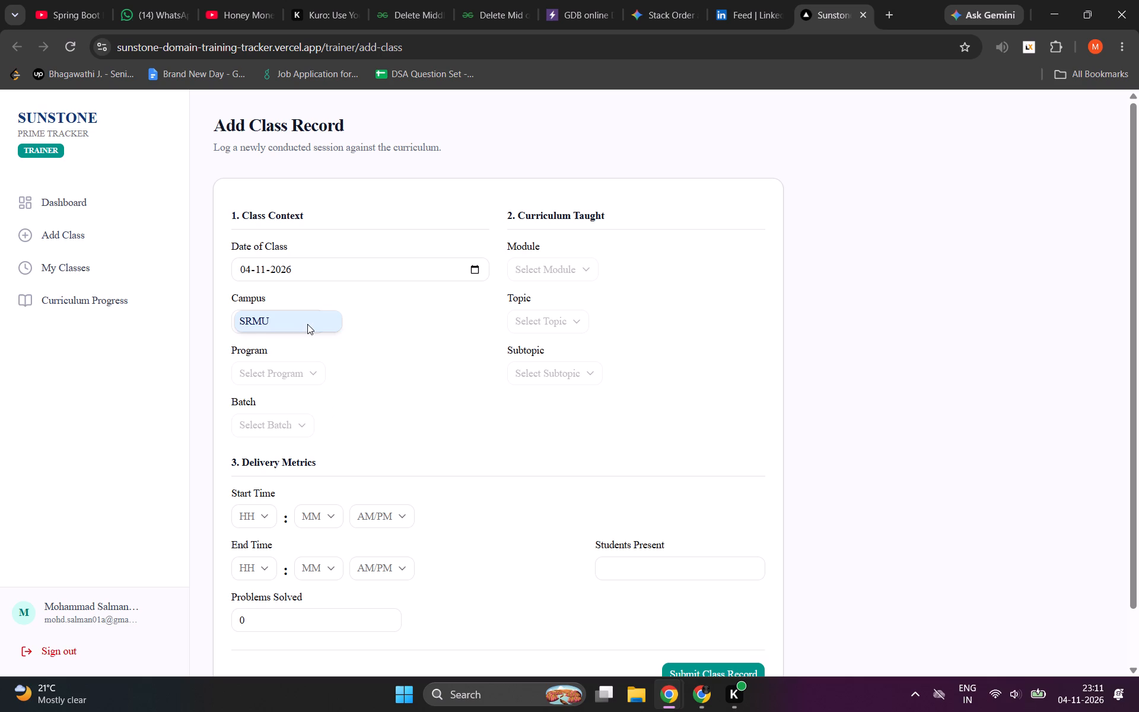
click(307, 324)
click(310, 369)
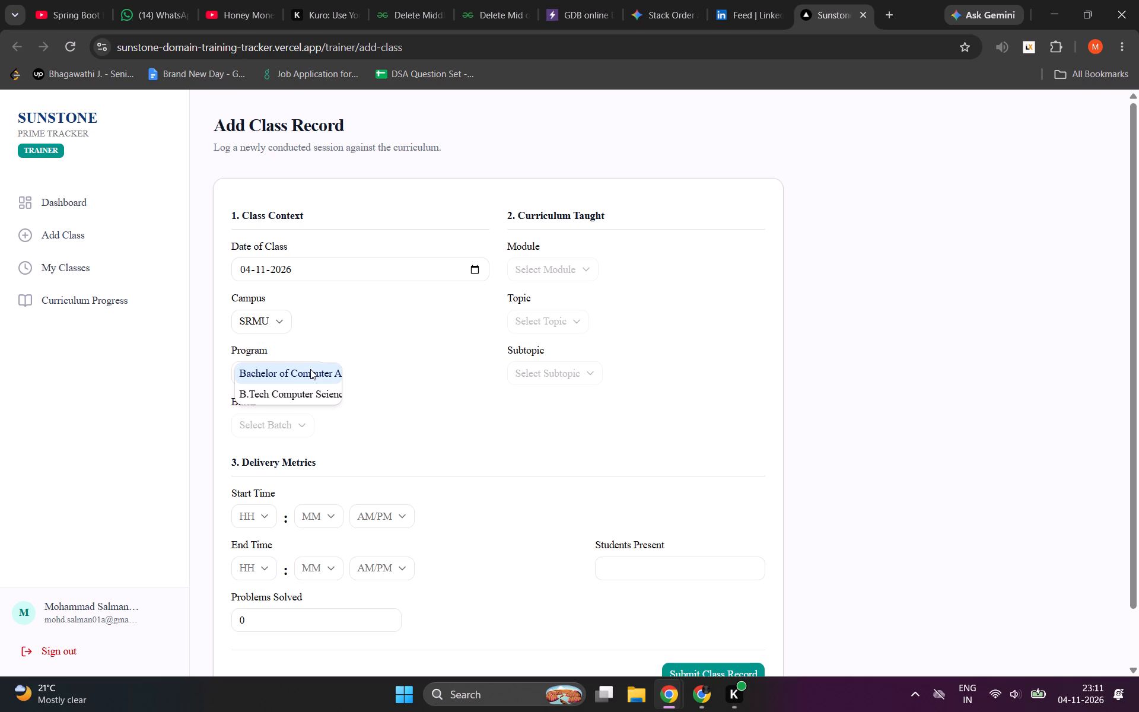
click(318, 392)
click(297, 426)
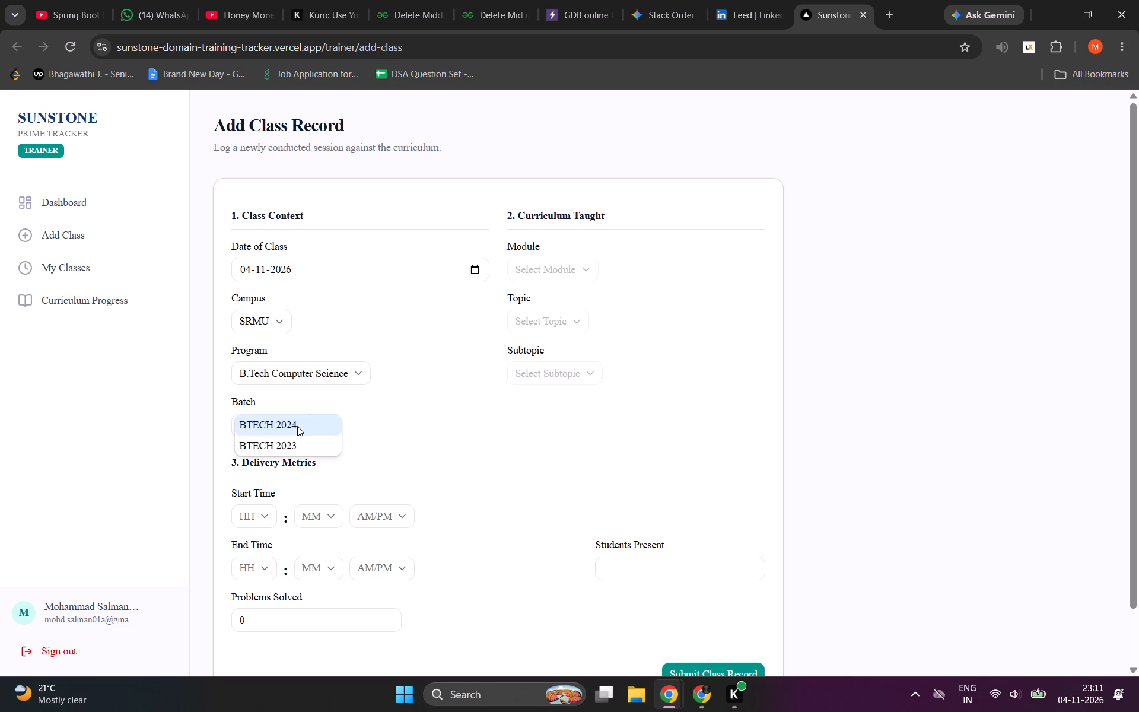
click(293, 442)
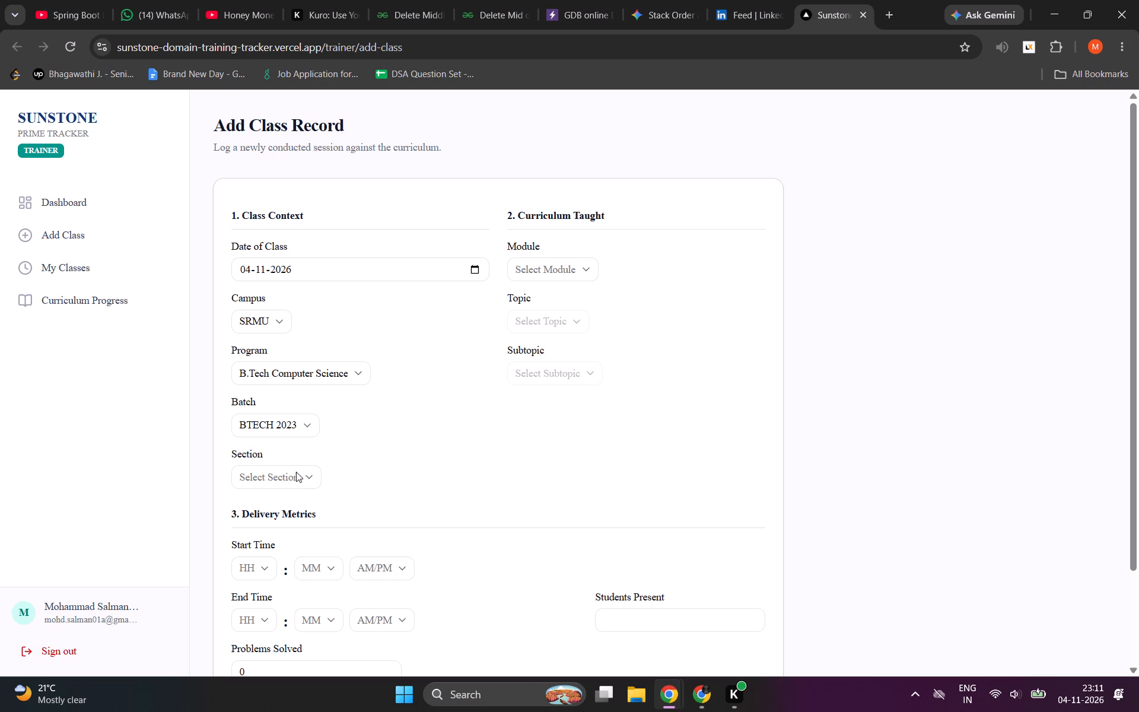
click(291, 483)
click(291, 483)
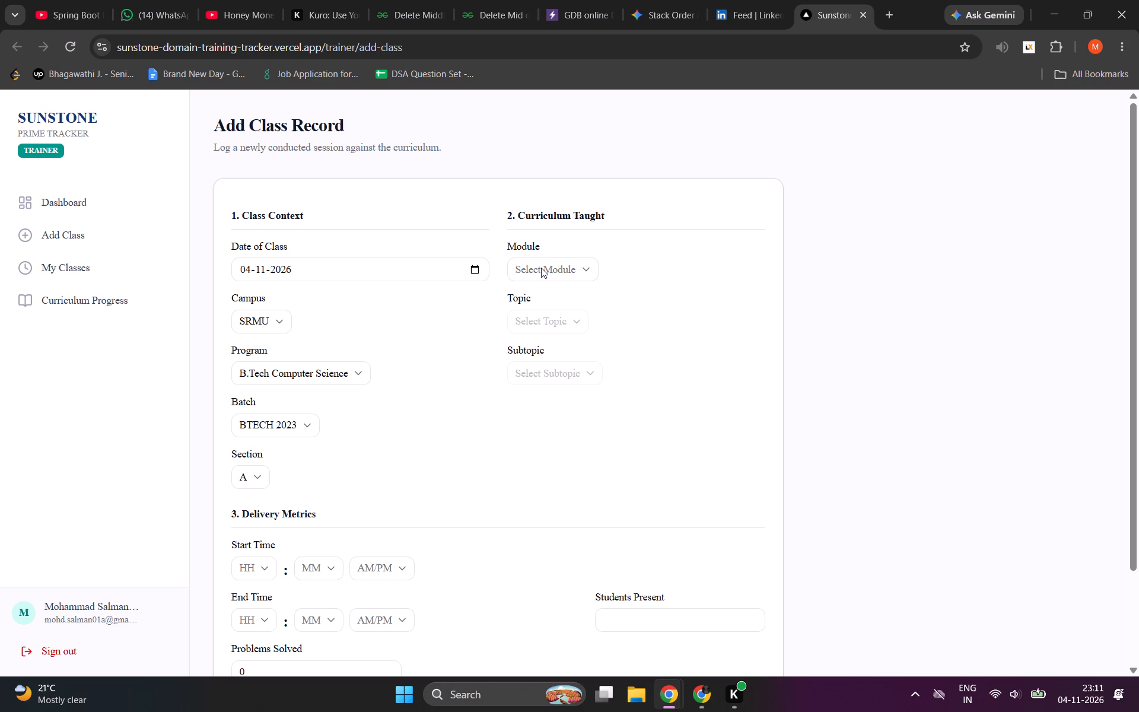
Set the curriculum taught to Module 1 BTECH23,24, topic Stacks and subtopic 2.5.4 Problems on Stack.
click(541, 268)
click(541, 268)
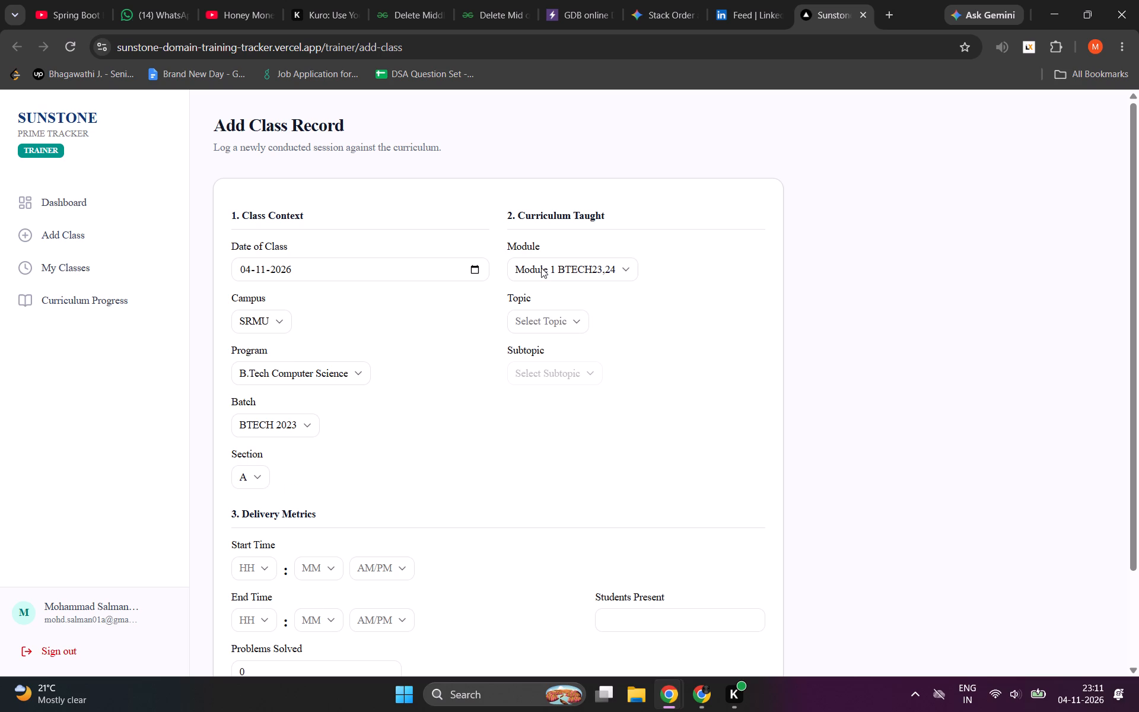
click(539, 316)
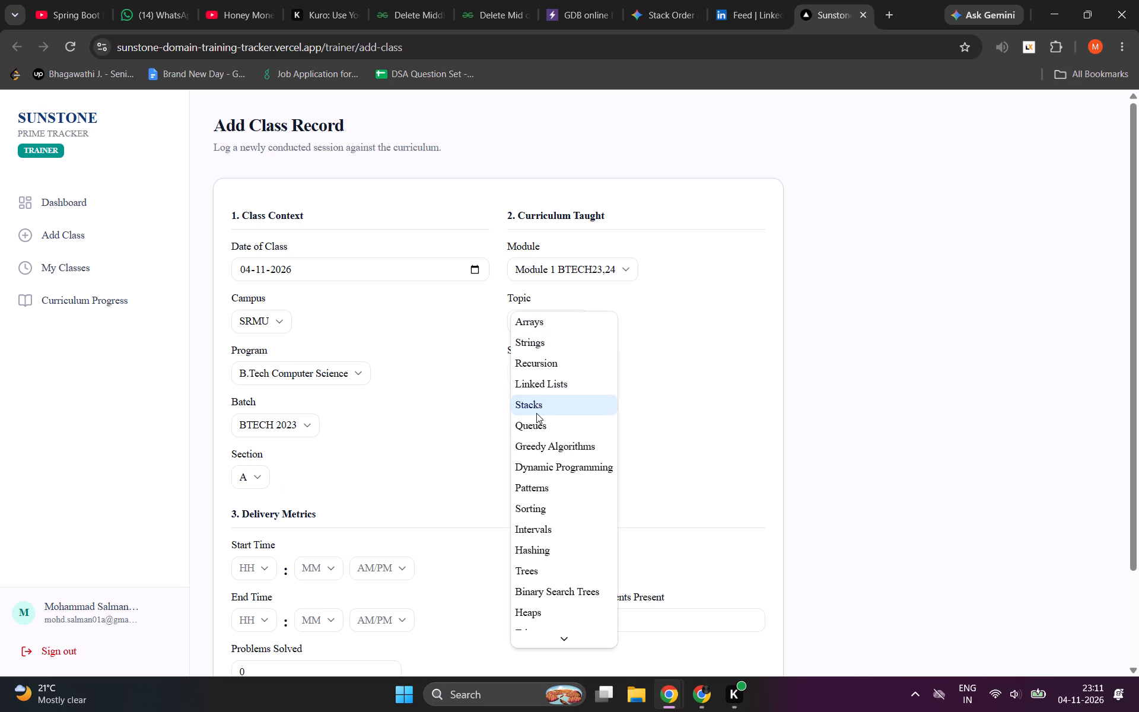
click(537, 404)
click(569, 368)
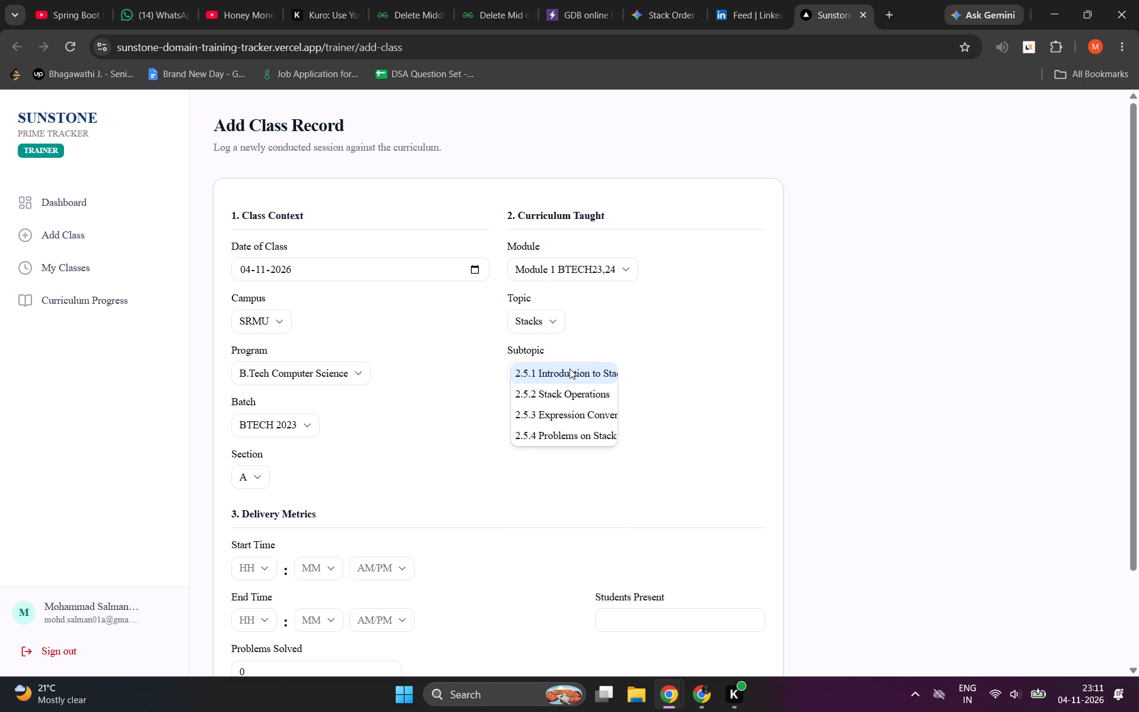
click(584, 437)
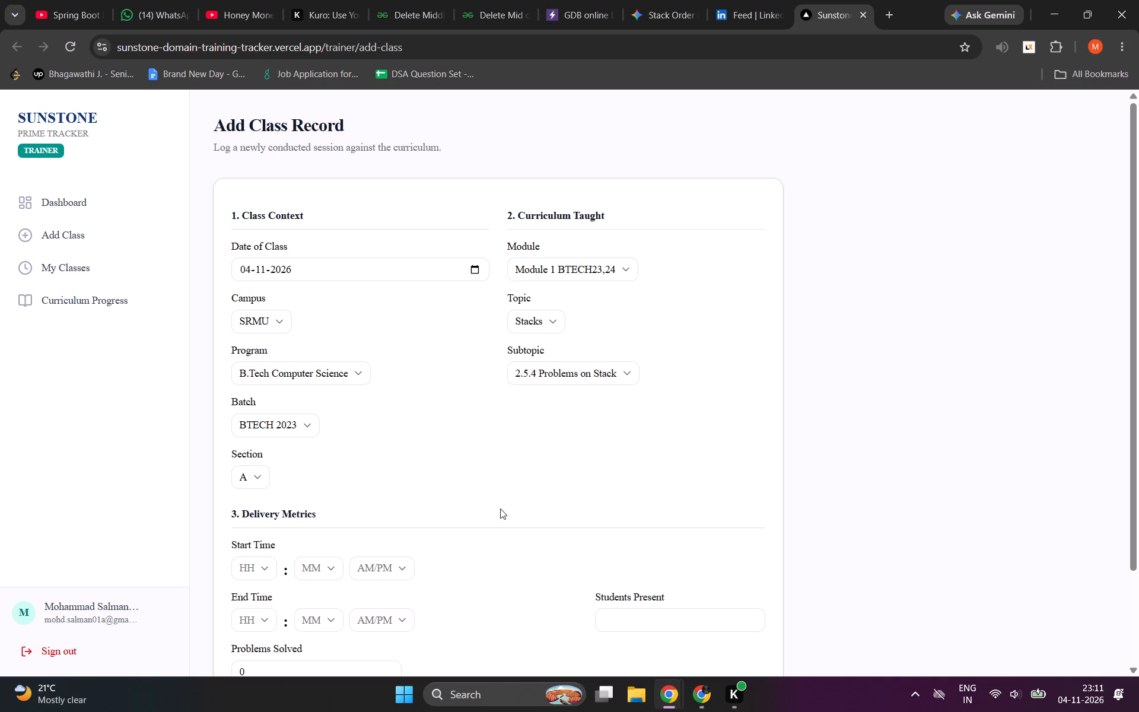
Set the class start time to 01:30 PM.
scroll(500, 508, down, 4)
click(268, 462)
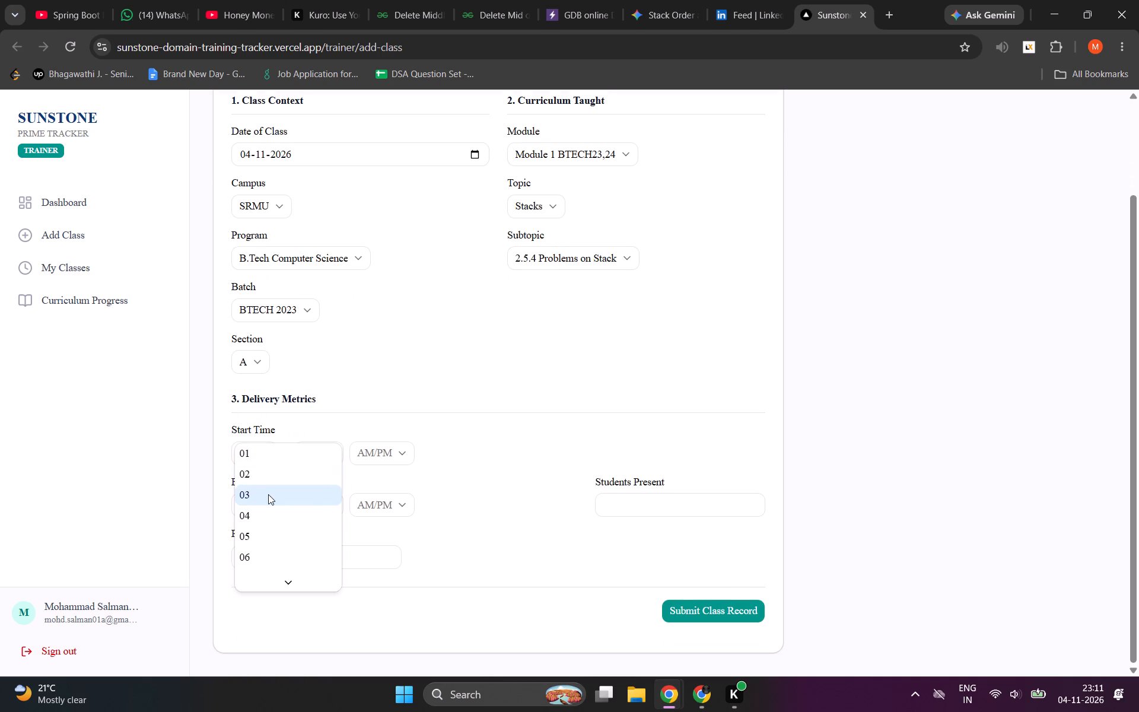
click(281, 456)
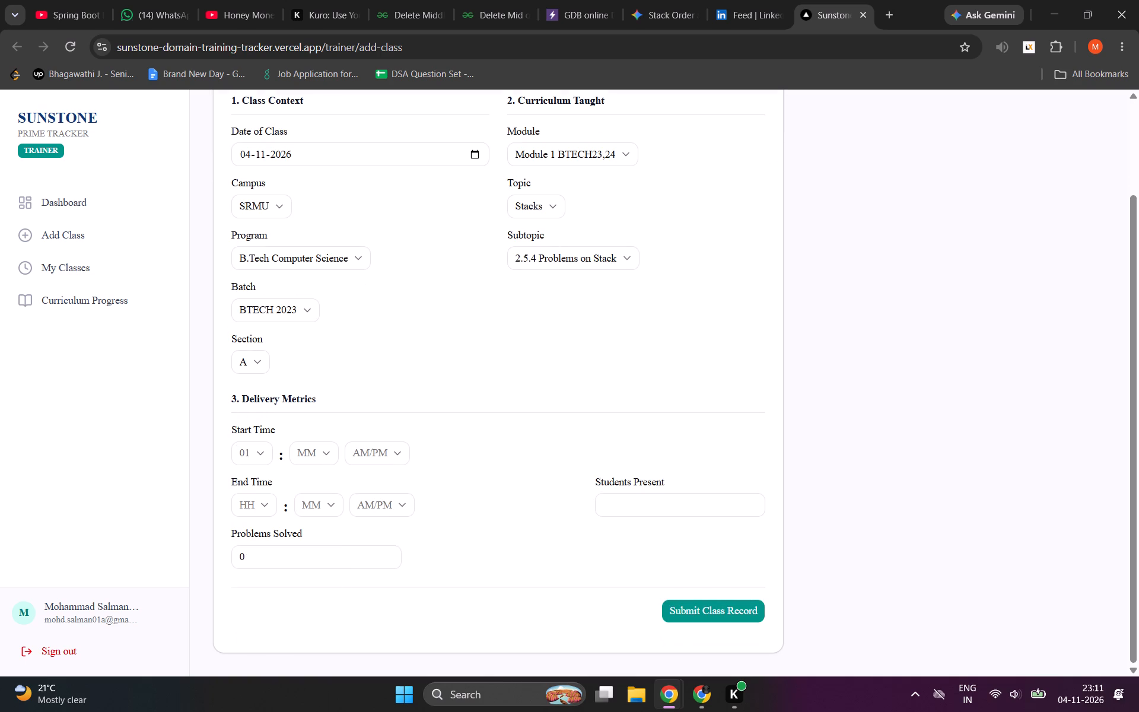
click(305, 458)
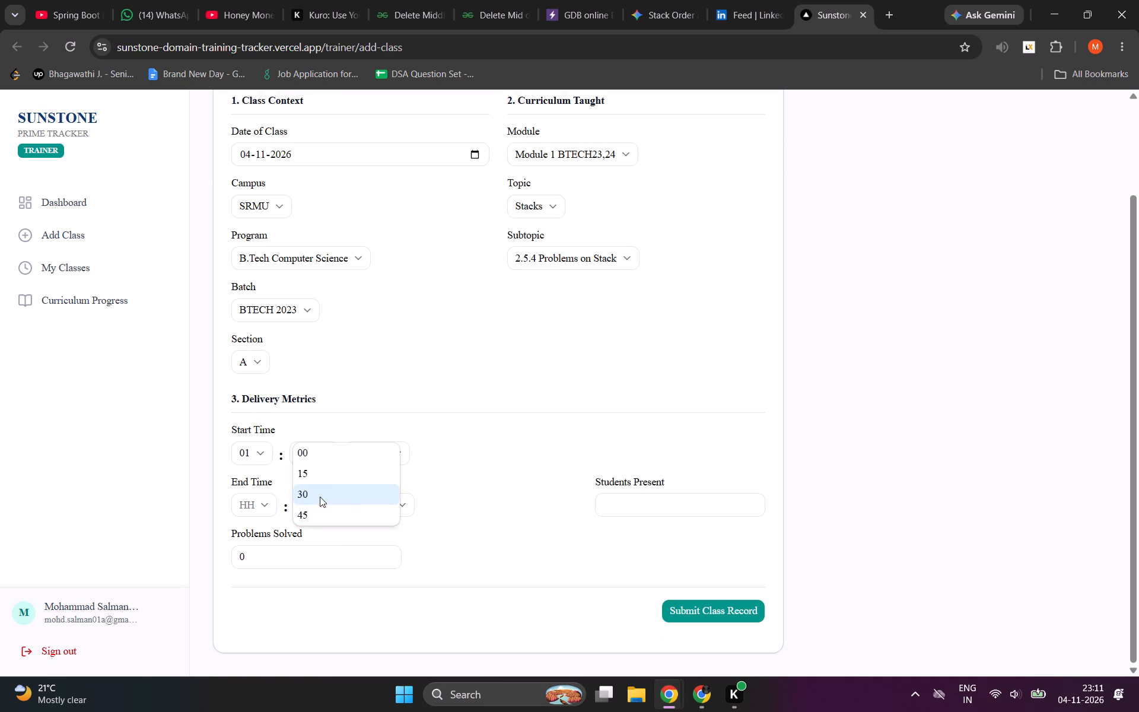
click(320, 497)
click(364, 454)
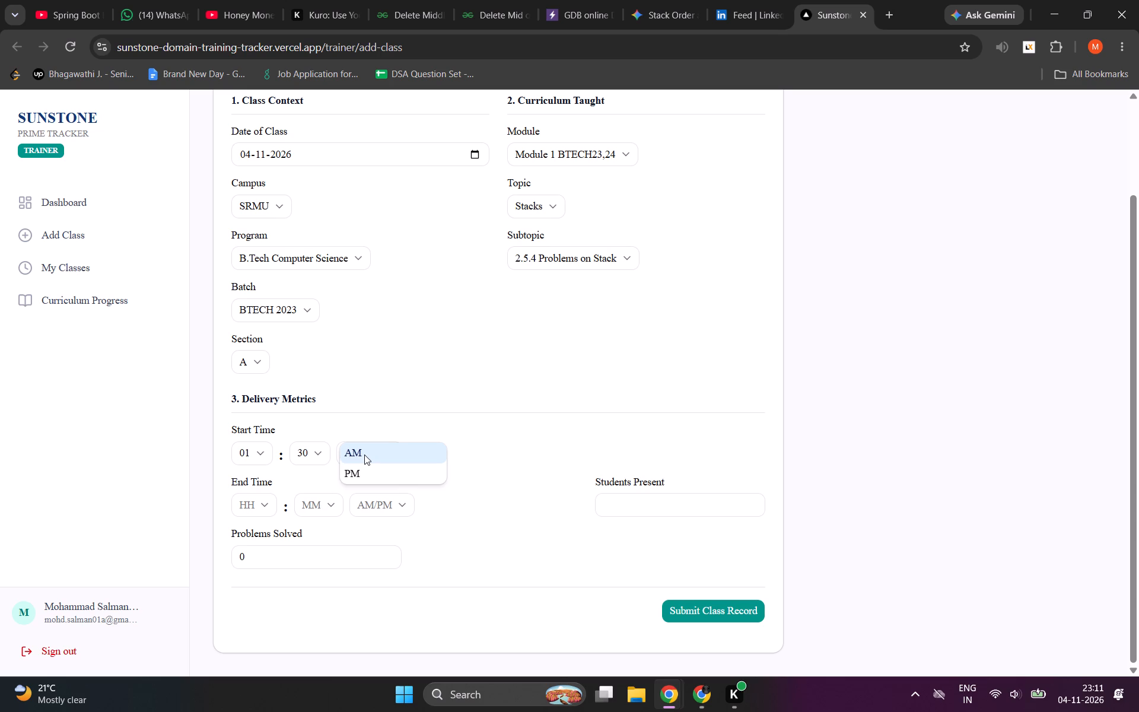
click(368, 472)
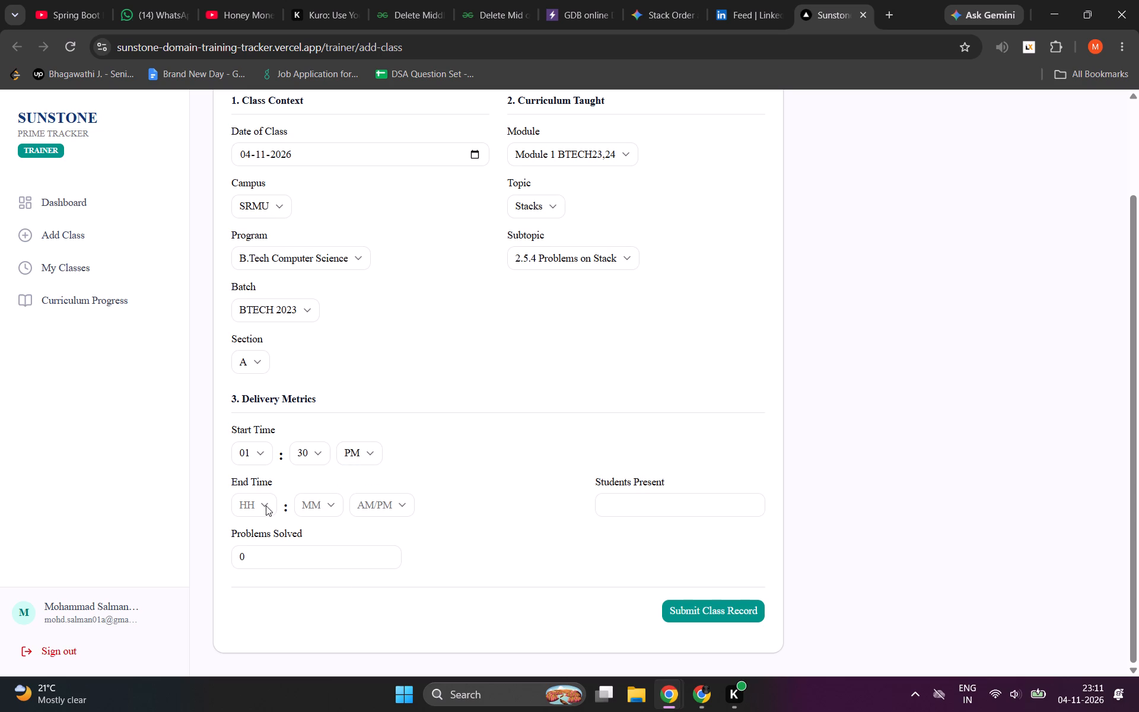
Set the class end time to 02:30 PM.
click(266, 506)
click(263, 520)
click(305, 514)
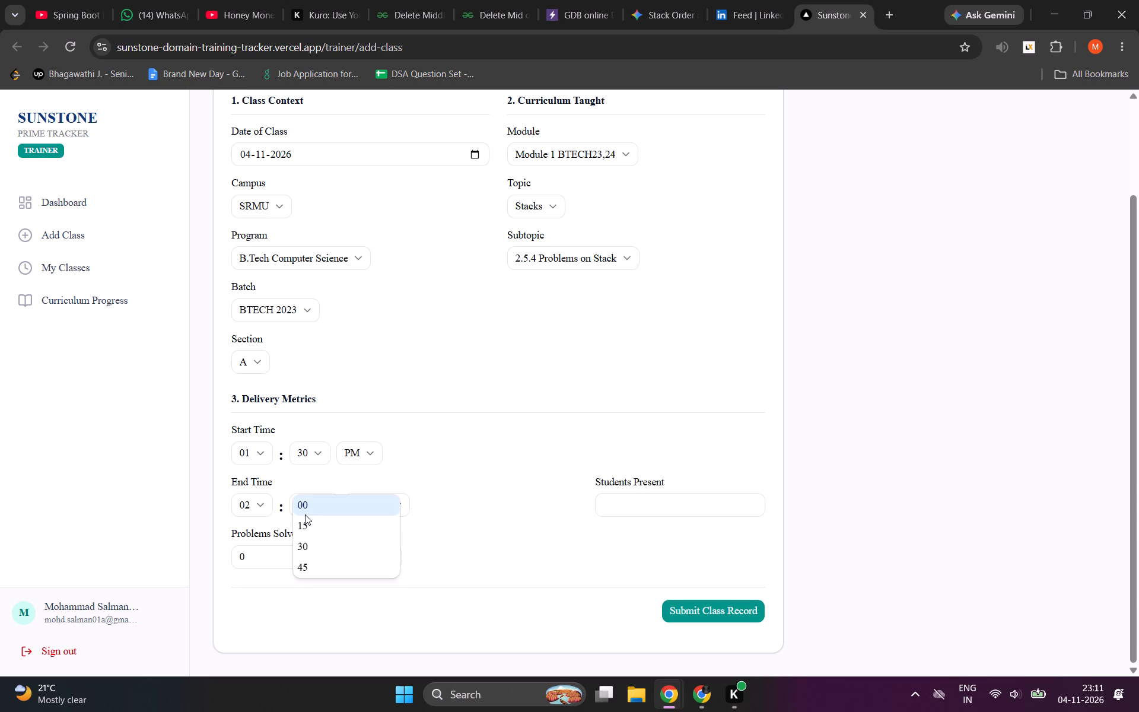
click(306, 543)
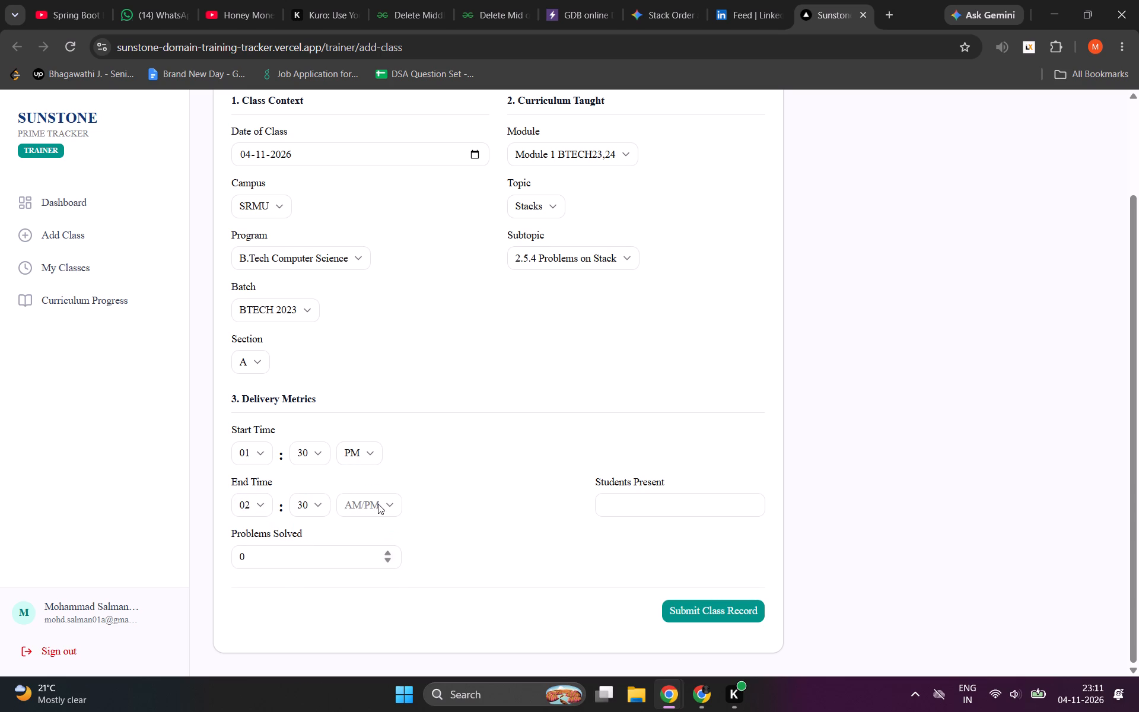
click(378, 504)
click(371, 521)
click(420, 508)
Set the number of problems solved to 1.
double_click(313, 549)
key(BackSpace)
key(BackSpace)
key(BackSpace)
key(BackSpace)
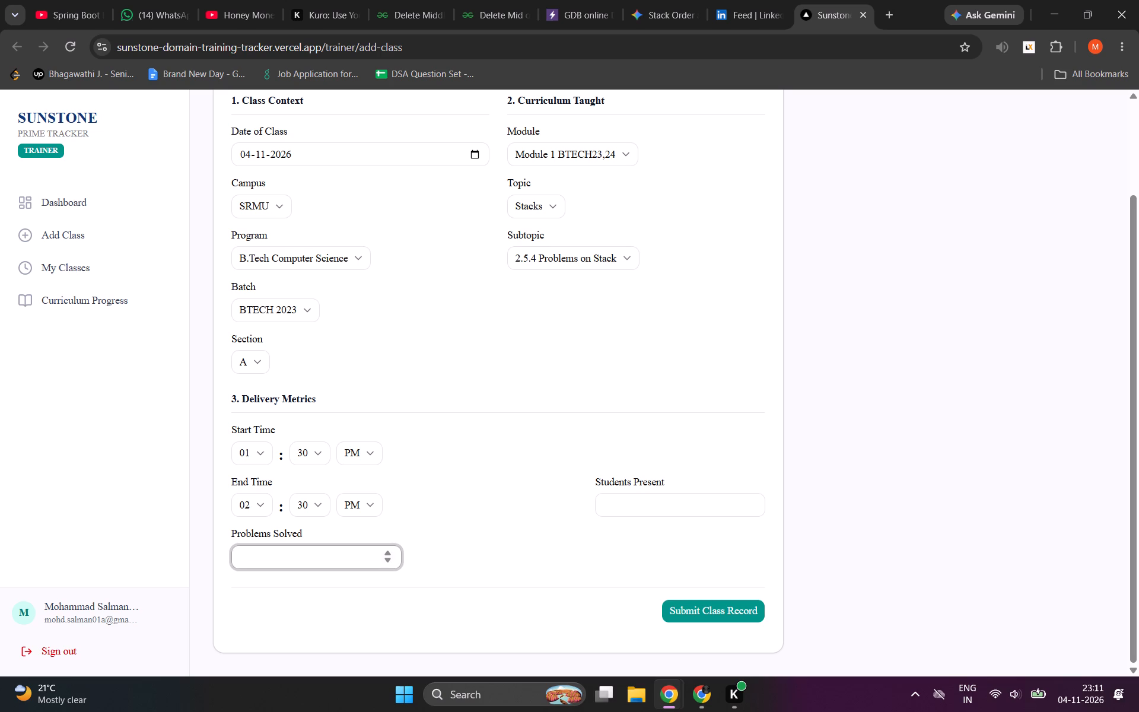
key(1)
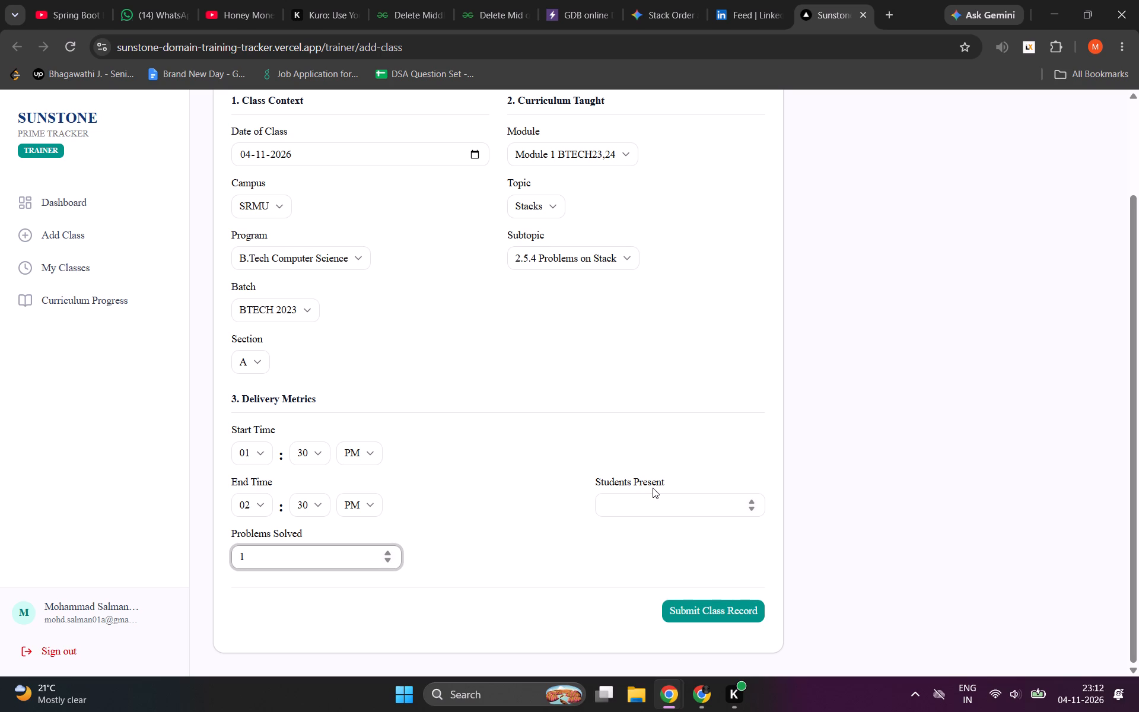
Set the number of students present to 8, review the form entries and submit the class record.
click(653, 488)
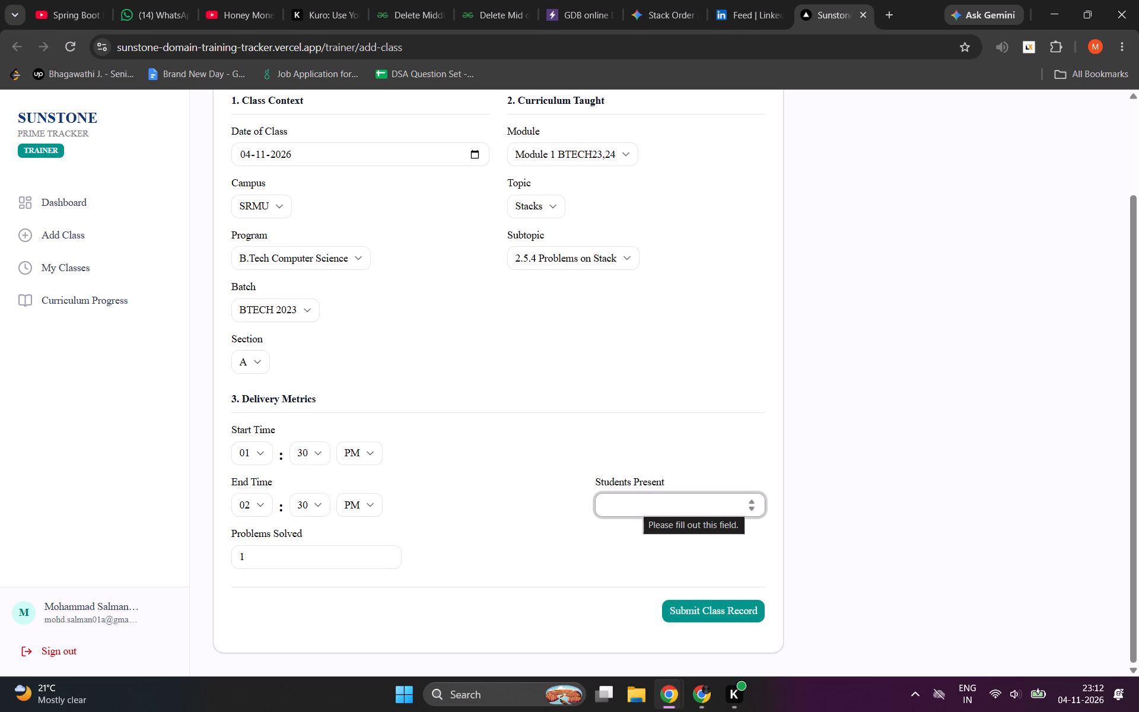
key(8)
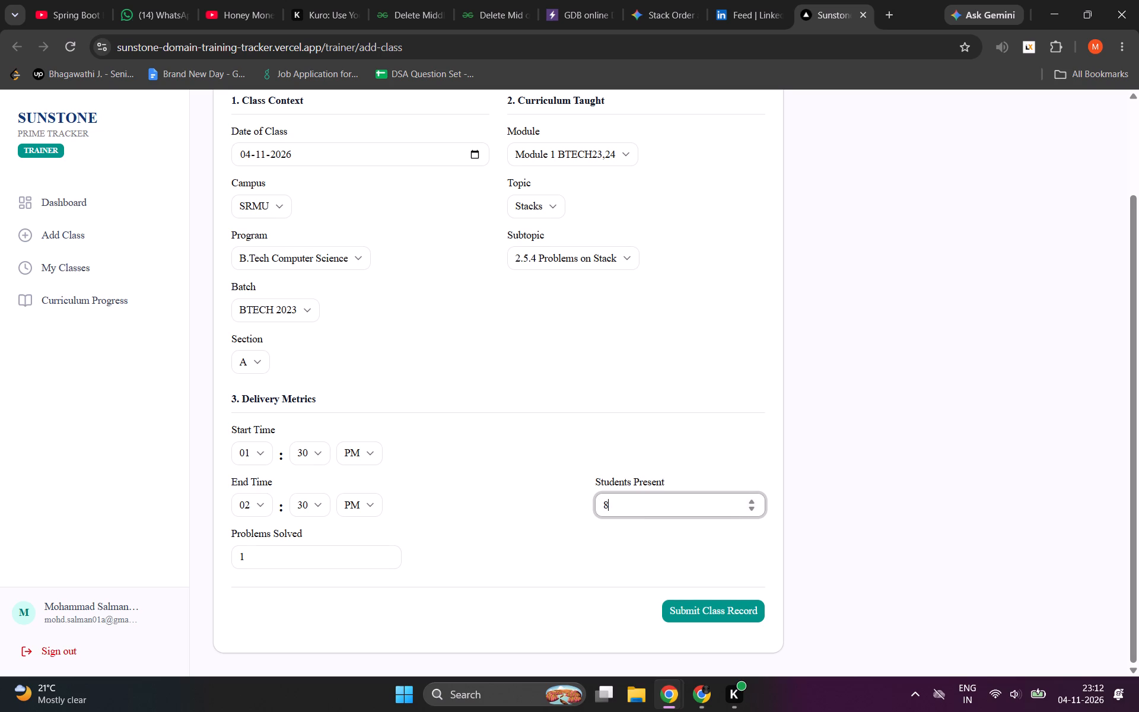
scroll(661, 562, down, 5)
key(Left)
scroll(571, 563, down, 6)
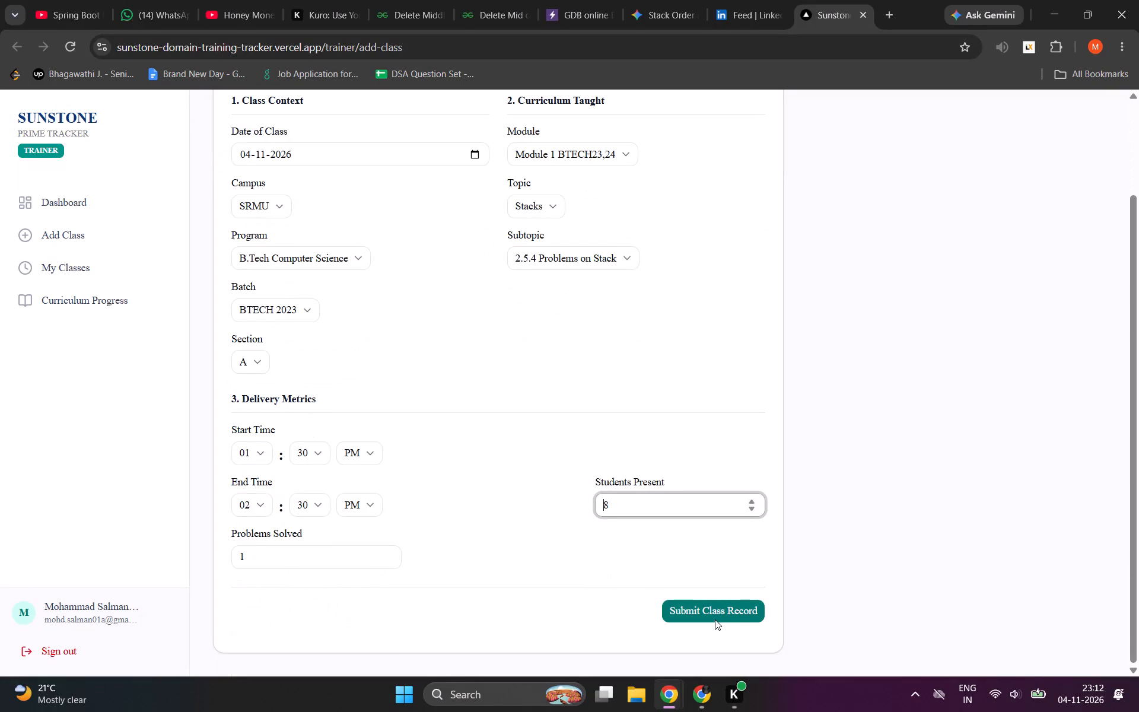
scroll(518, 480, up, 4)
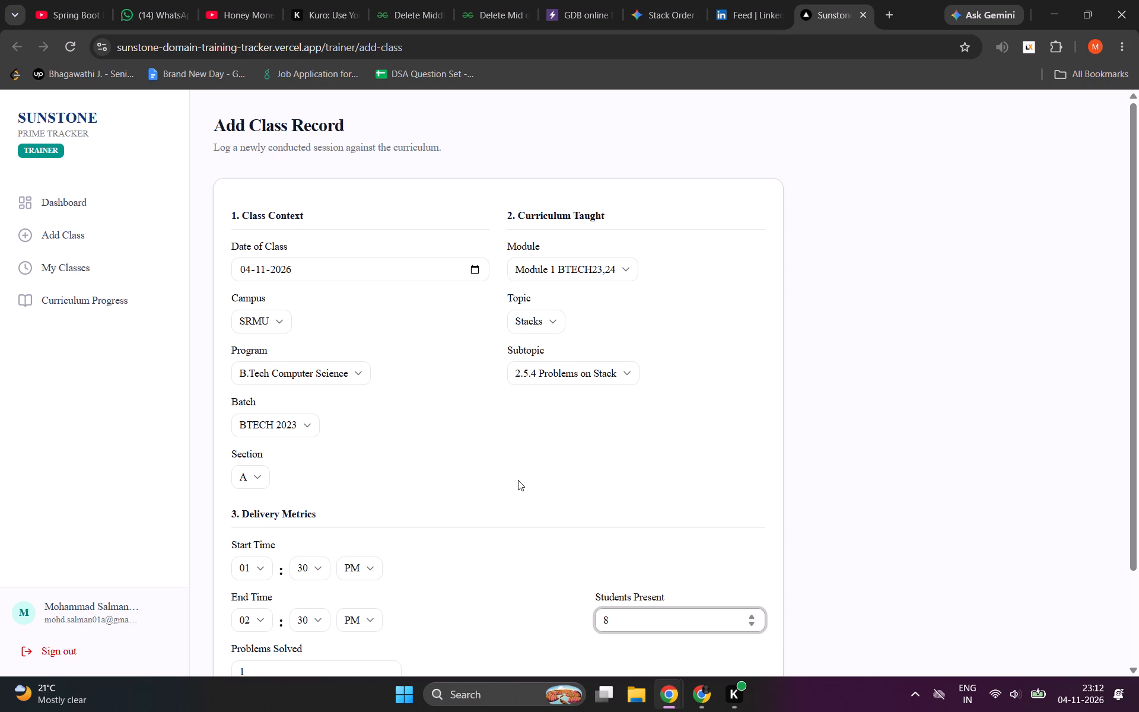
scroll(657, 584, down, 7)
scroll(499, 526, up, 3)
scroll(574, 511, down, 4)
click(690, 614)
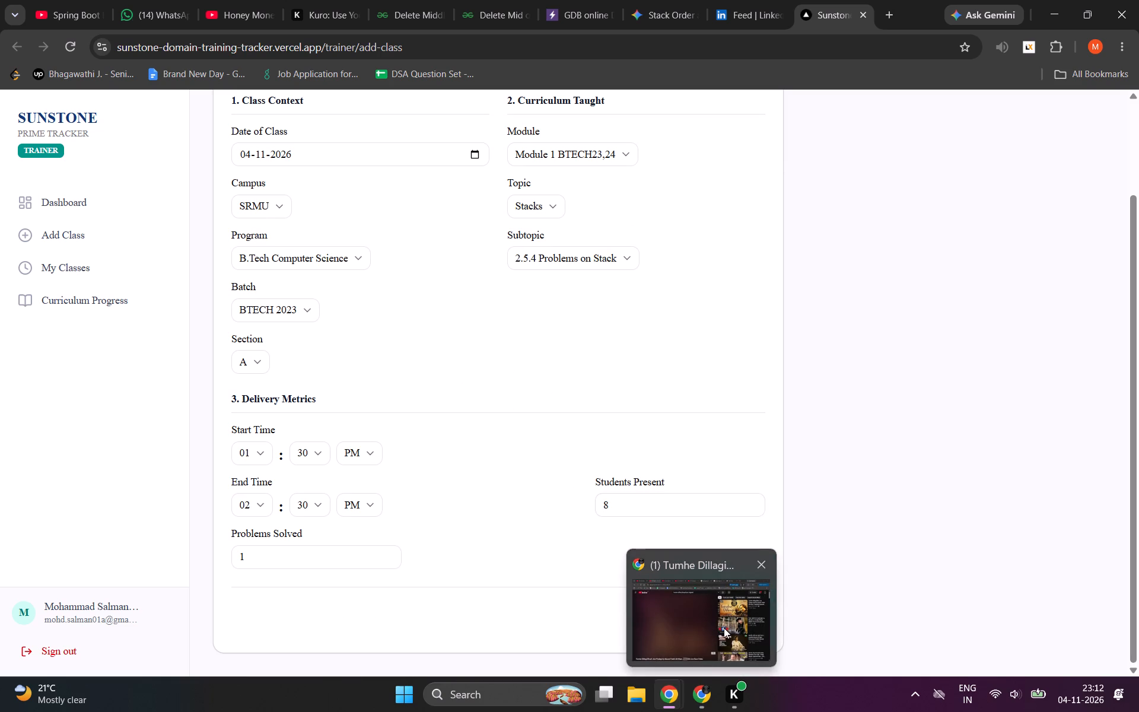
Switch to the YouTube window and play the already open "Sochta Hoon Ke Woh Kitne Masoom" video, skipping ahead in it.
click(724, 628)
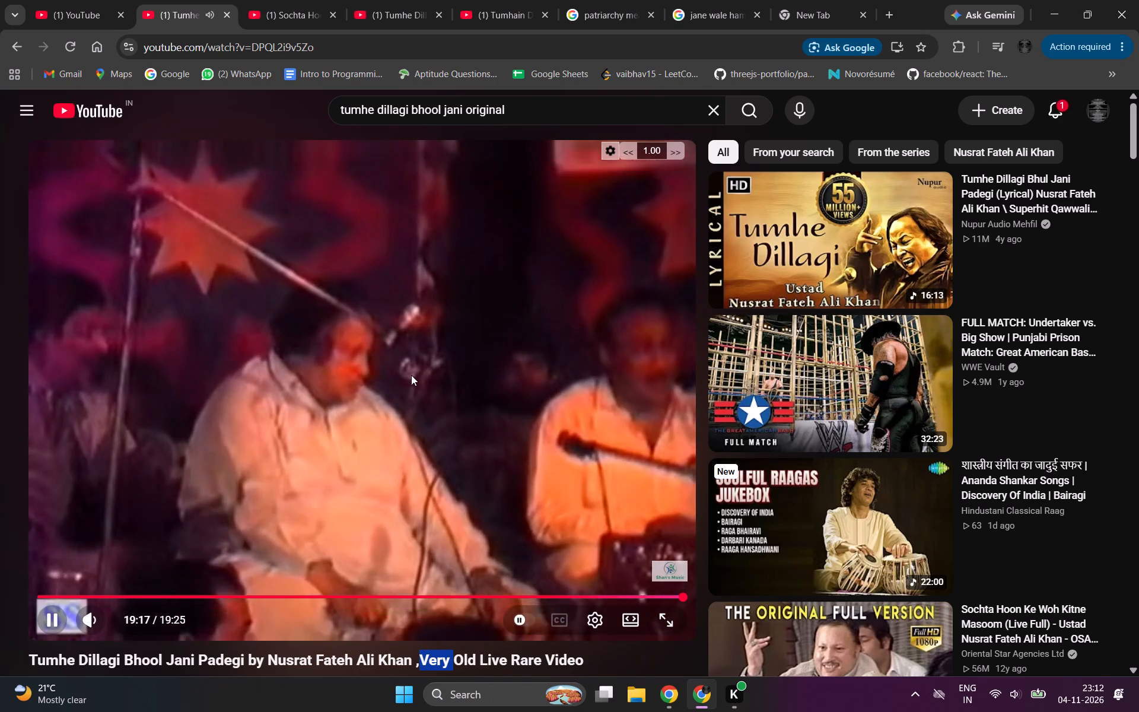
click(407, 380)
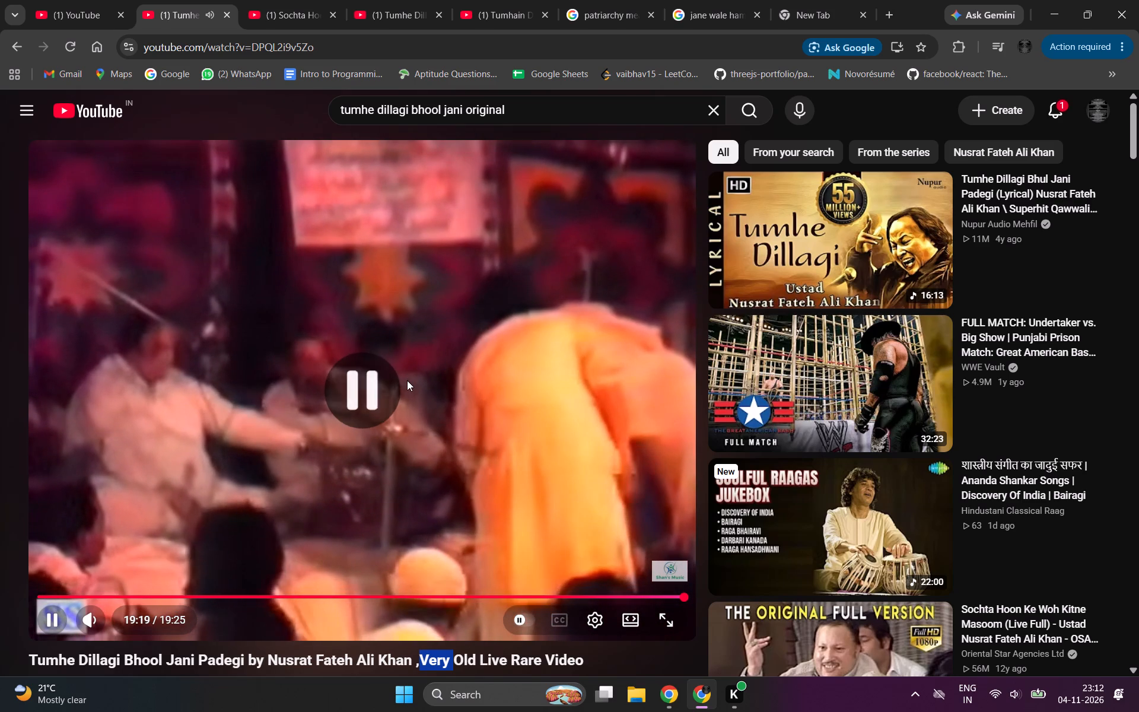
click(407, 380)
click(407, 380)
click(407, 380)
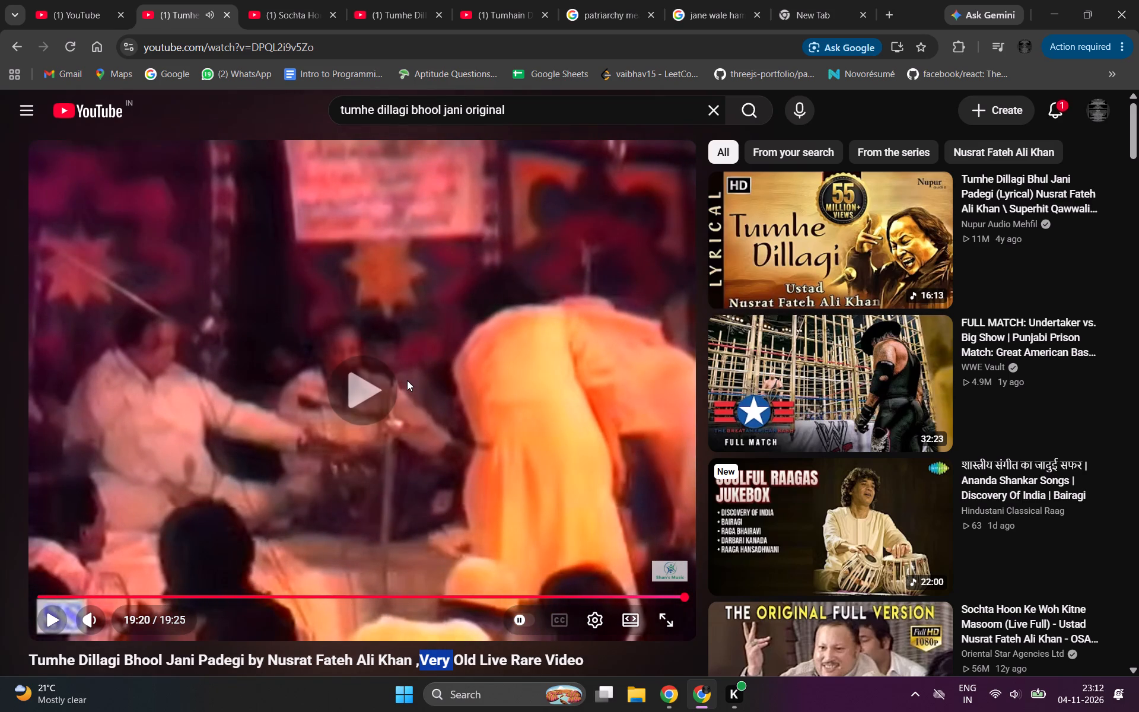
click(407, 380)
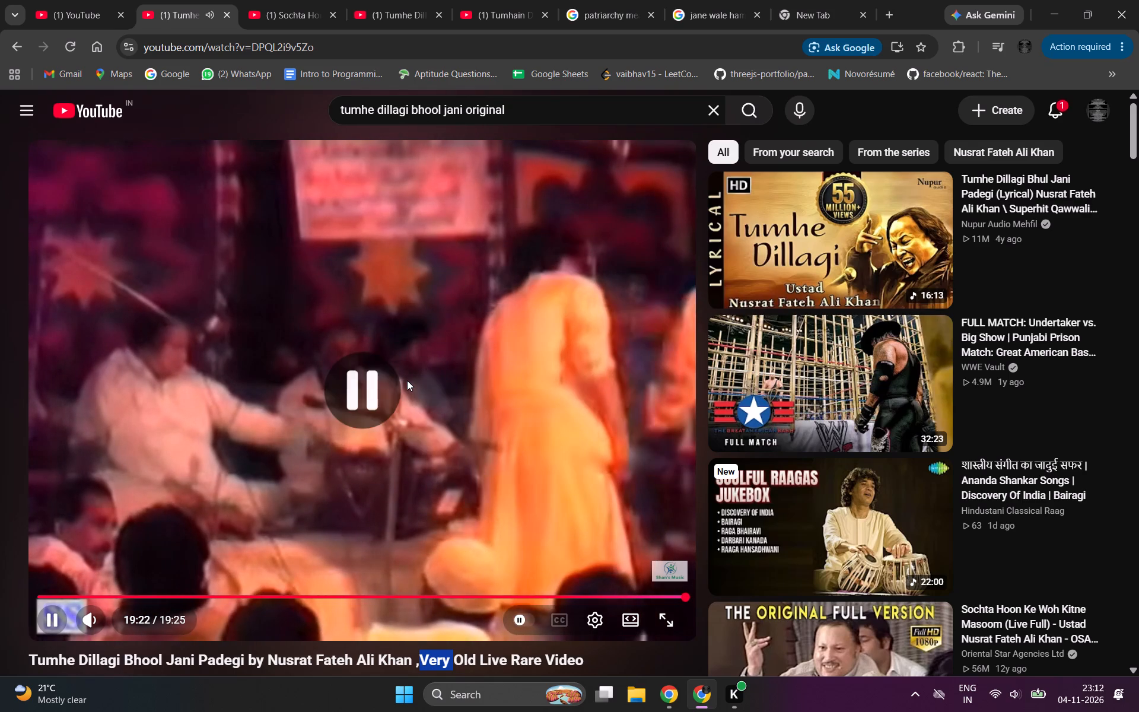
click(292, 0)
key(space)
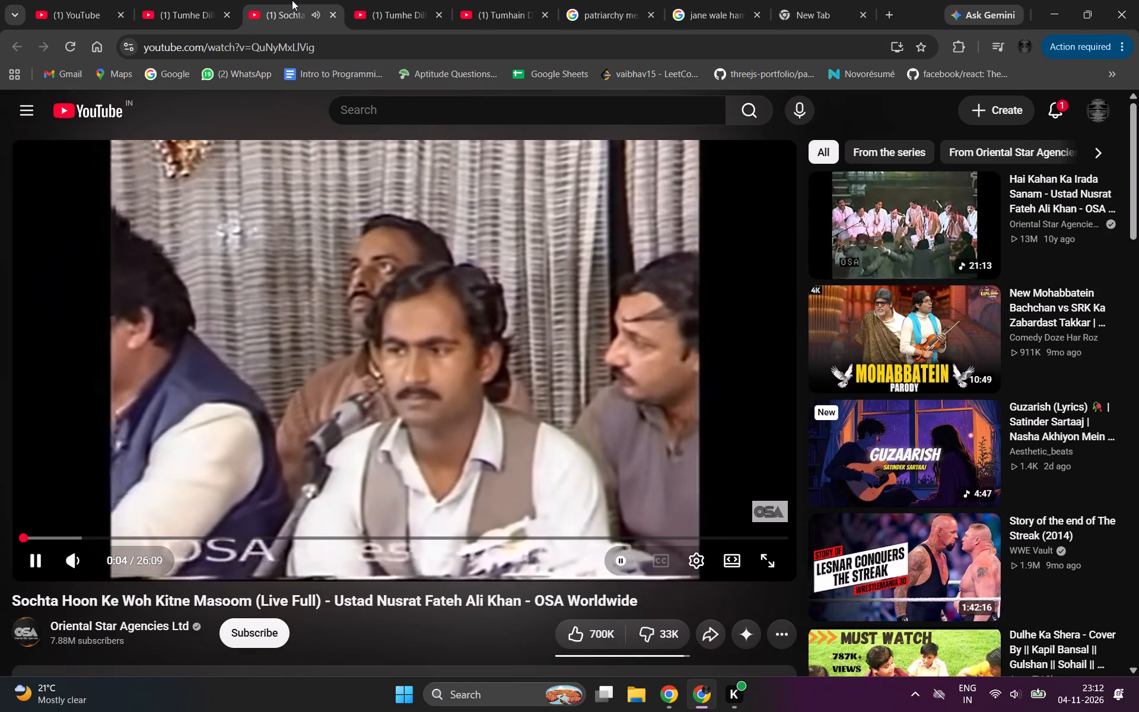
key(Right)
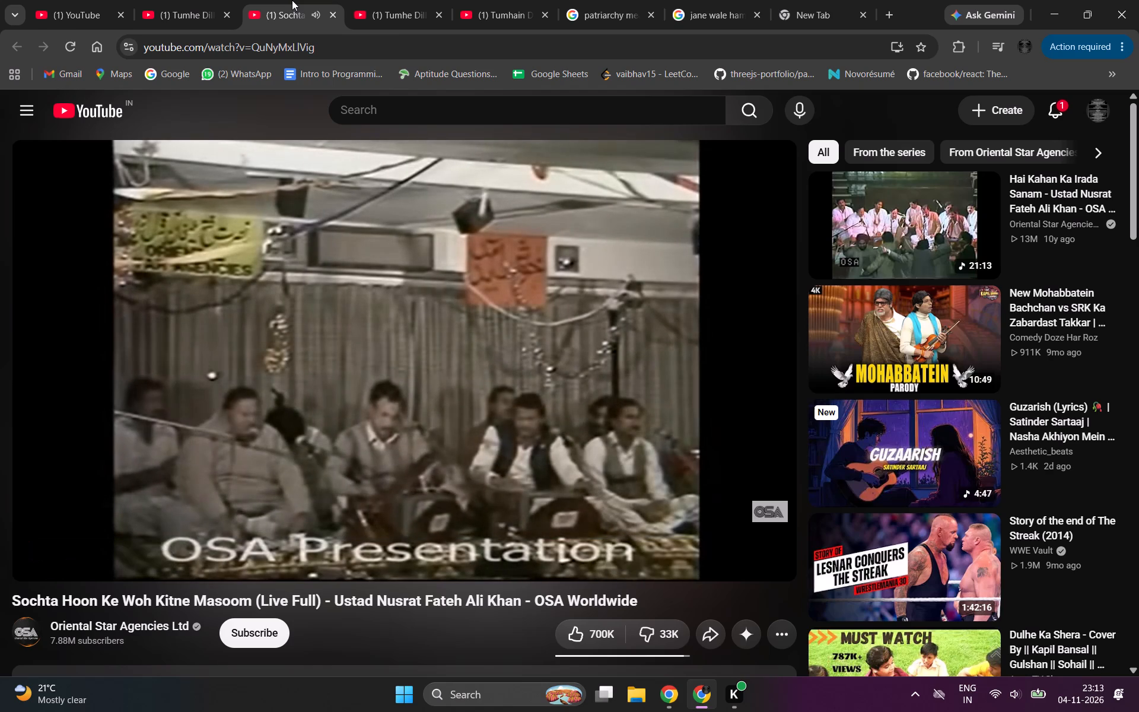
key(Right)
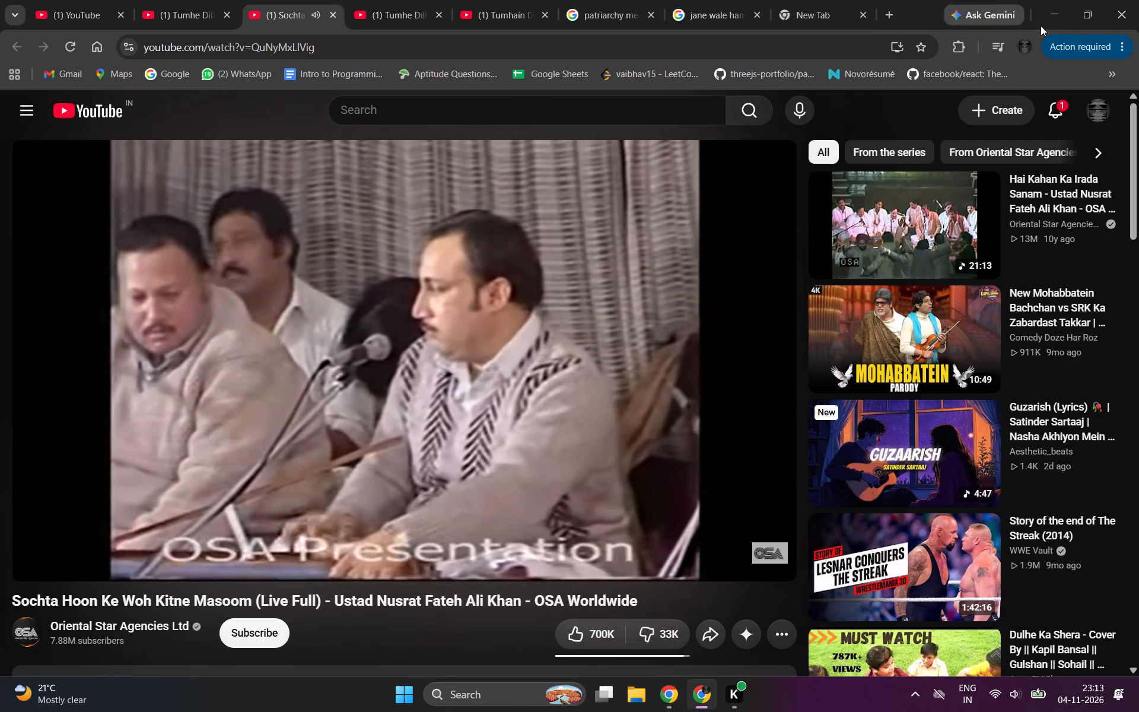
click(1058, 108)
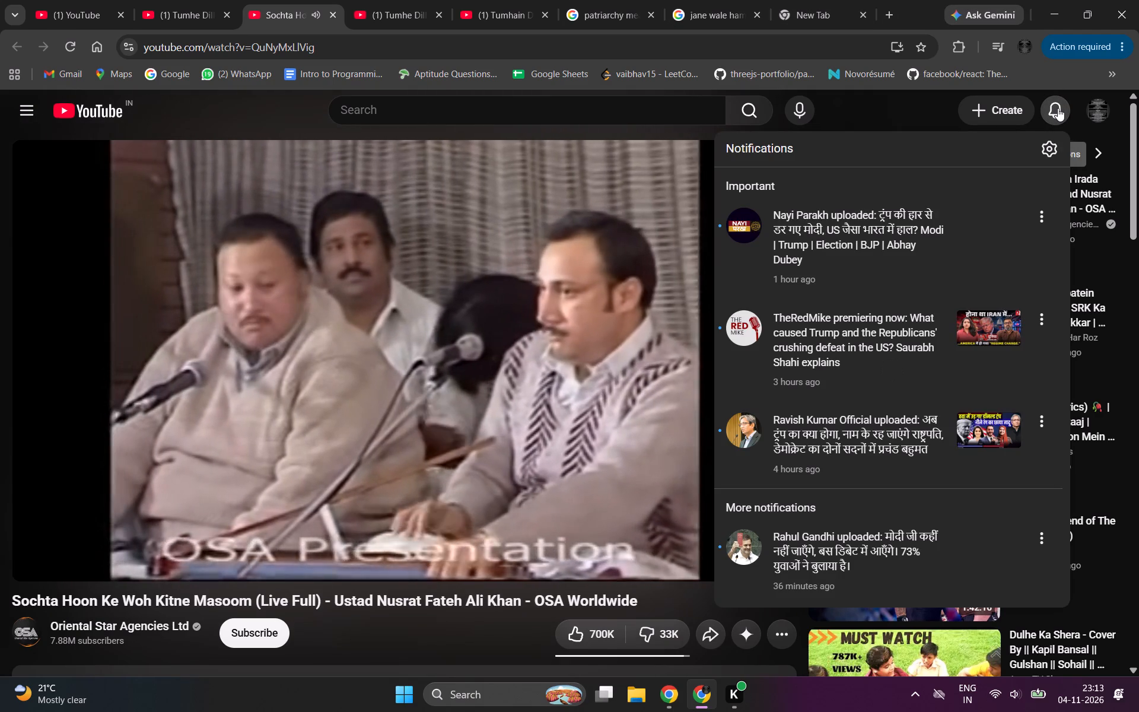
click(1058, 108)
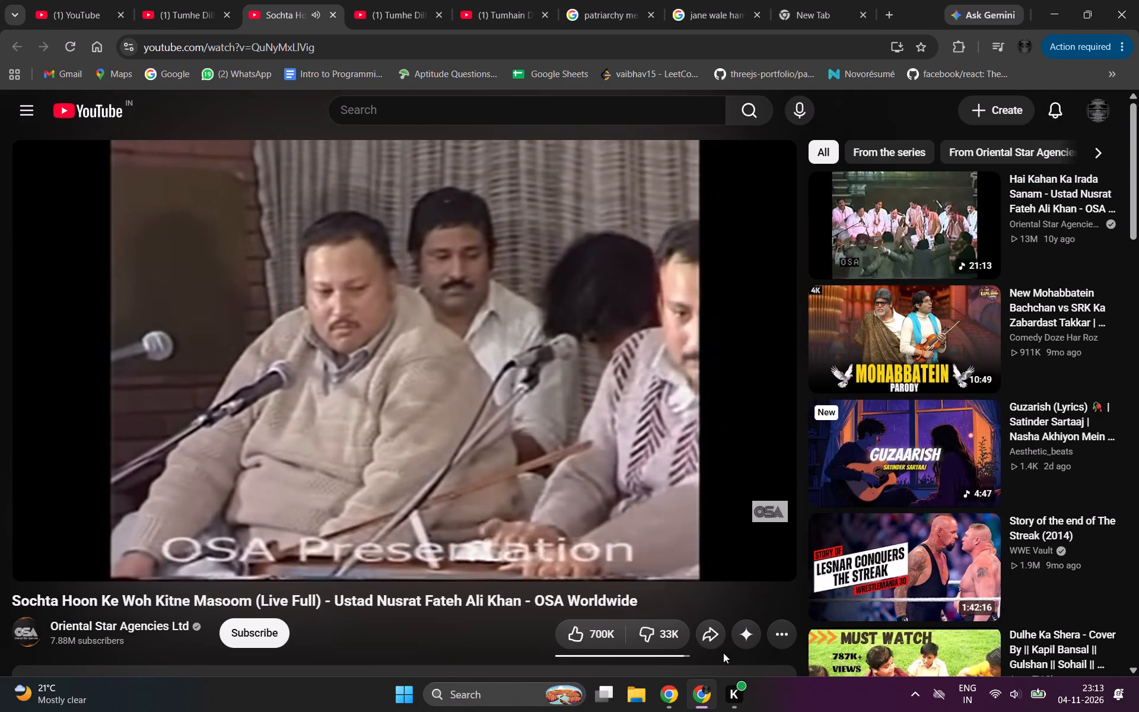
Return to the Sunstone tracker window and start another class record.
click(673, 710)
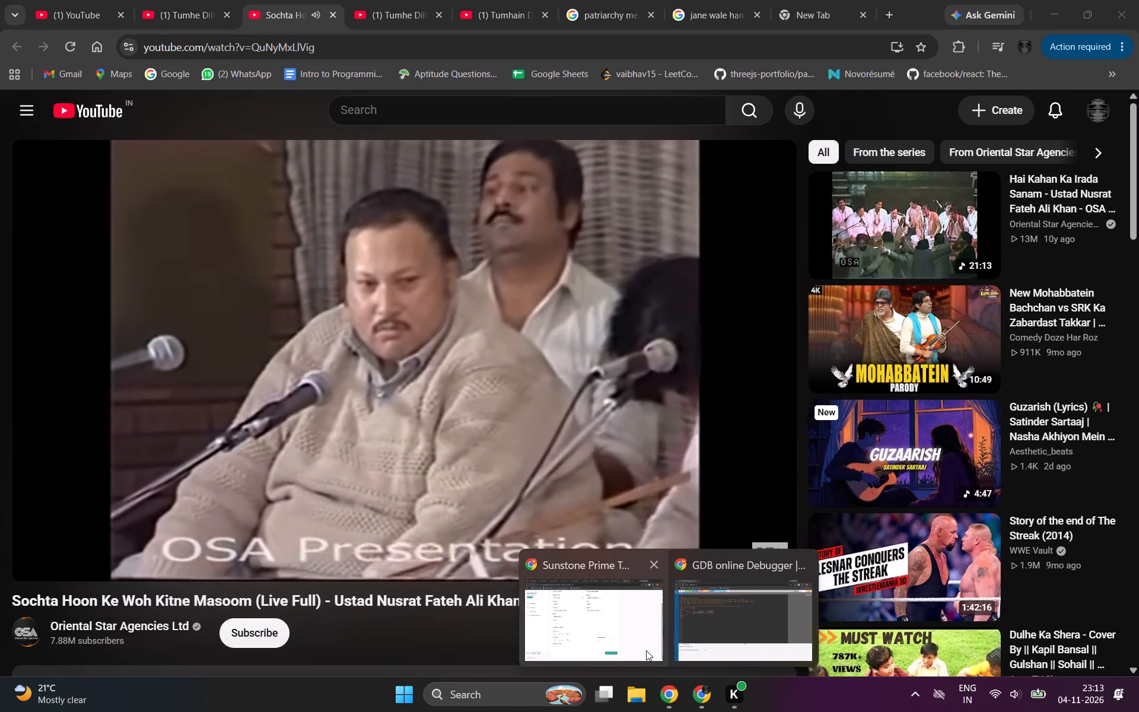
click(646, 650)
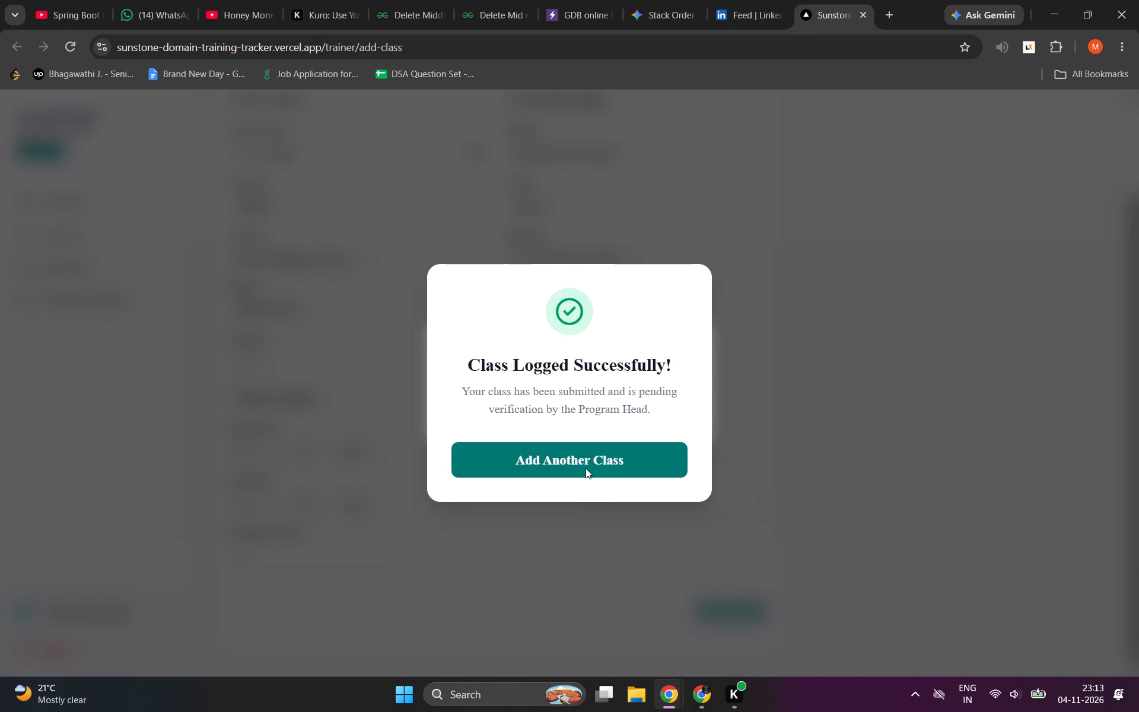
click(586, 468)
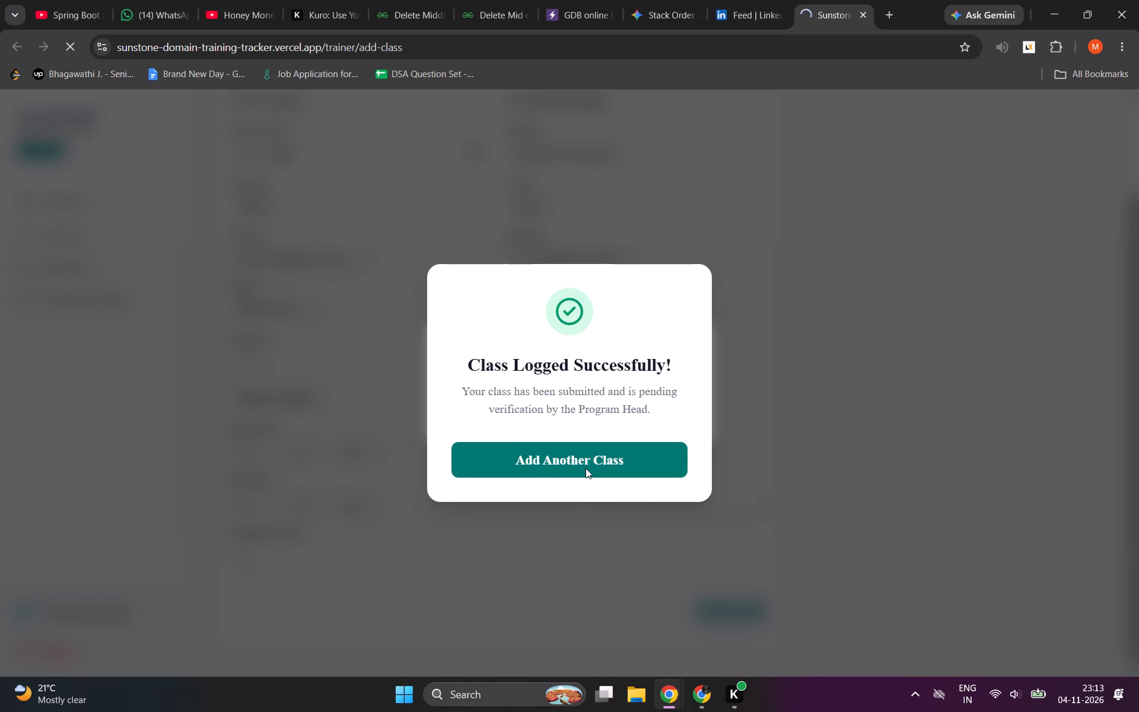
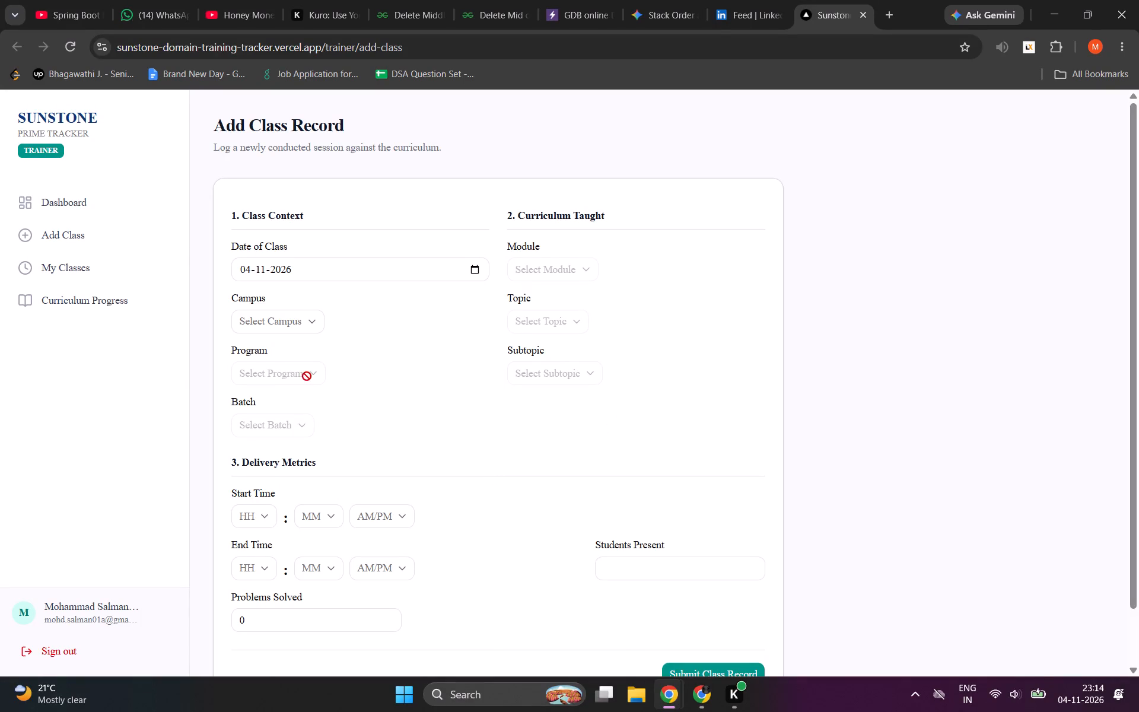
Set the campus of the new class record to SRMU.
click(292, 321)
click(292, 321)
click(302, 373)
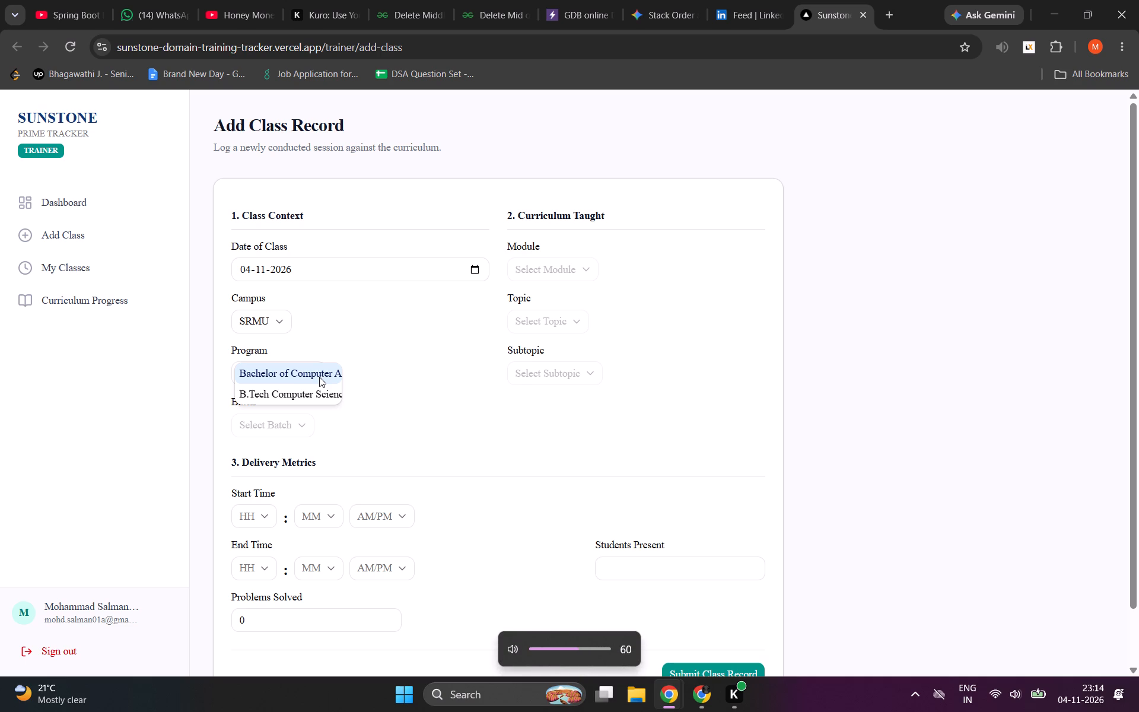
click(400, 373)
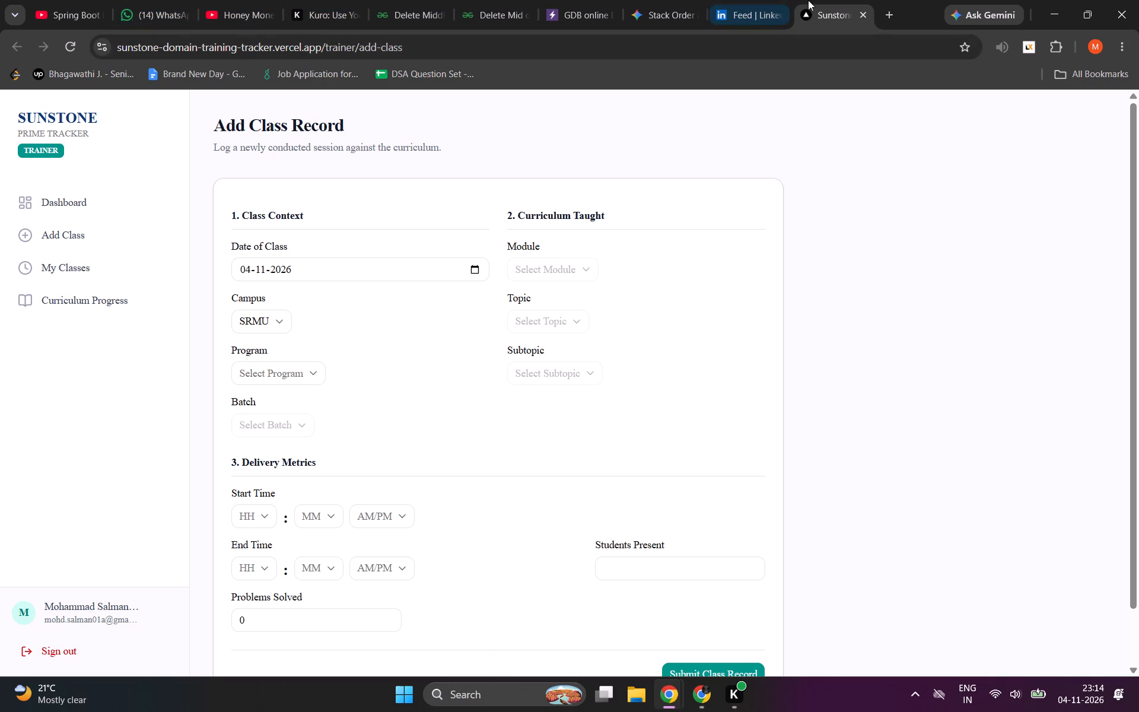
Open My Classes in a new tab to check the class history, and return to the class record form.
right_click(87, 263)
click(149, 275)
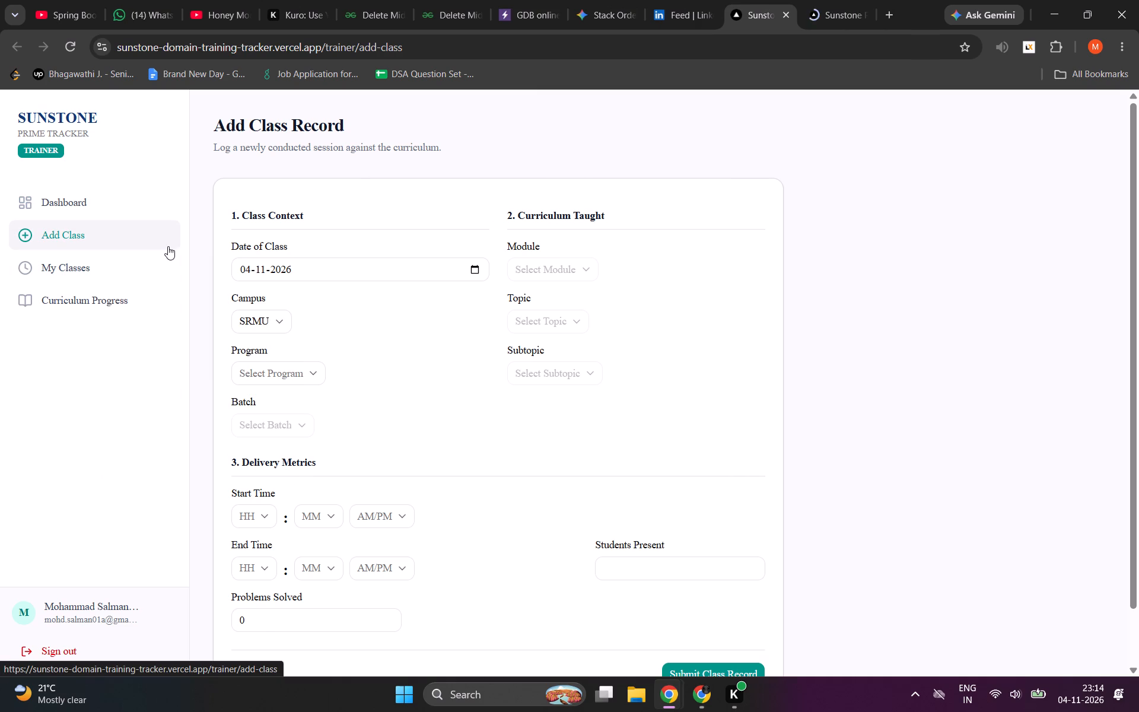
click(836, 0)
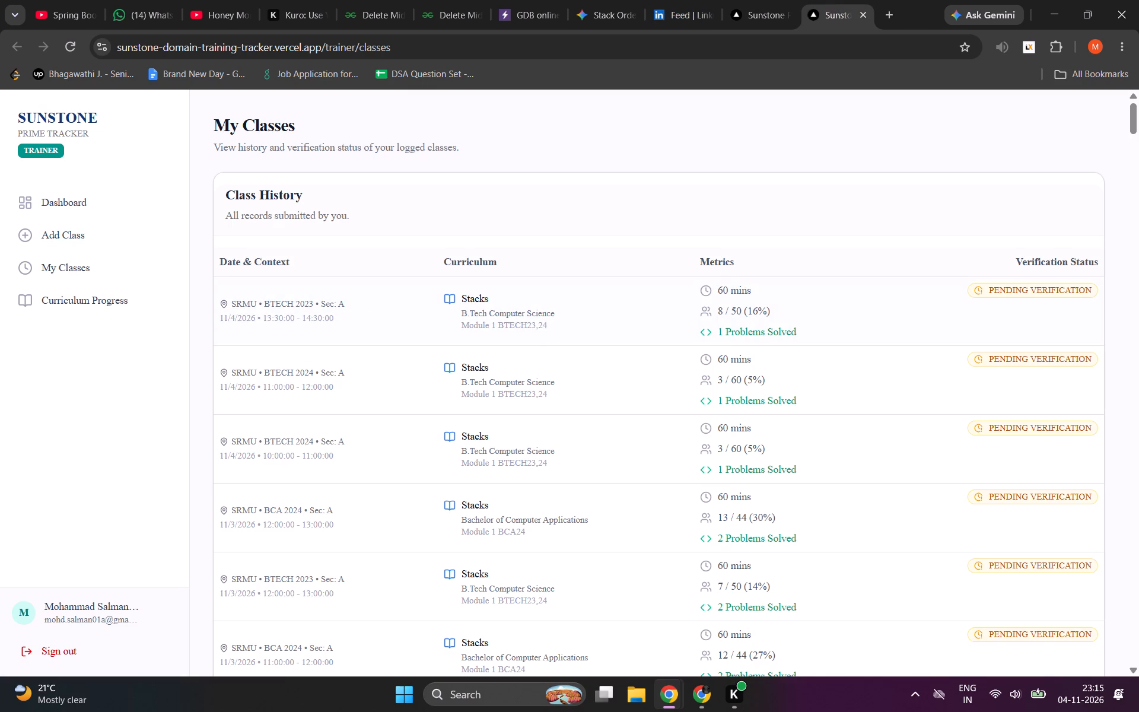
click(743, 0)
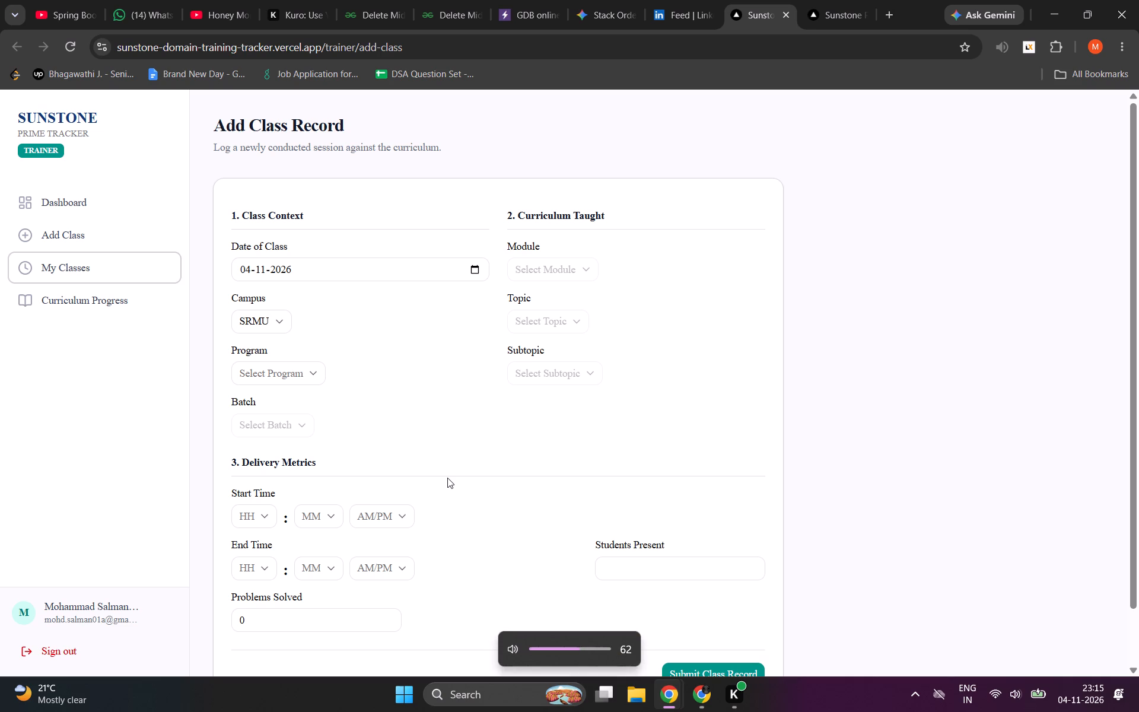
Set the class context to the Bachelor of Computer Applications program, batch BCA 2024, section A.
click(300, 376)
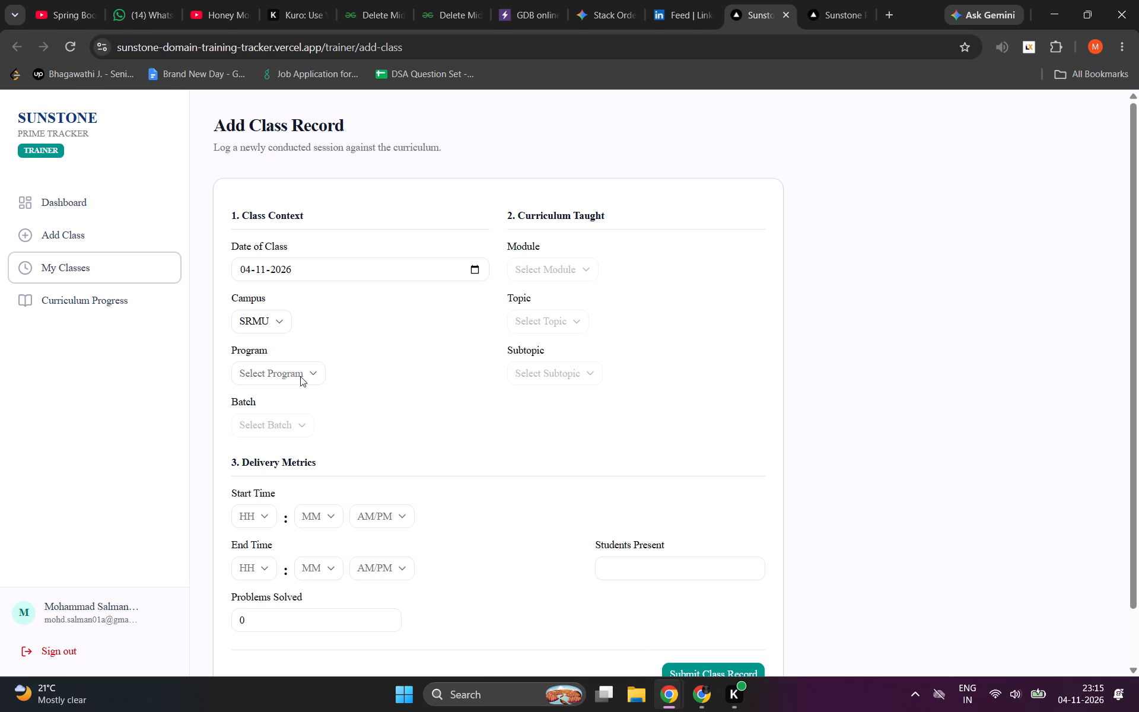
click(362, 385)
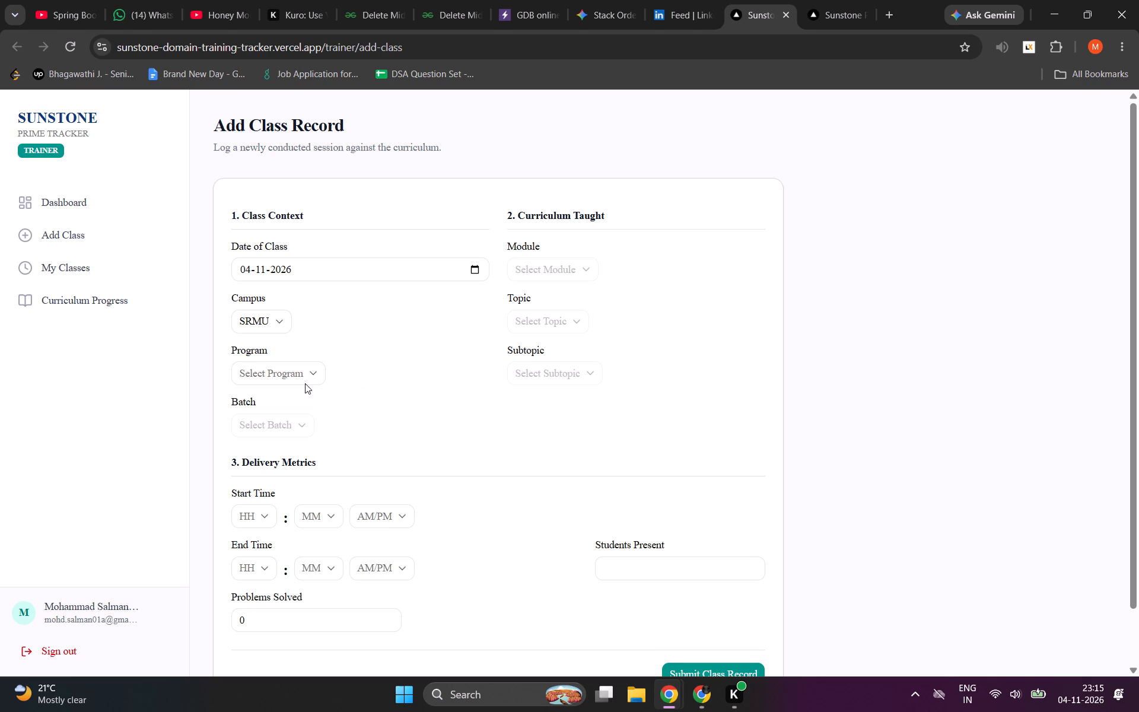
click(305, 383)
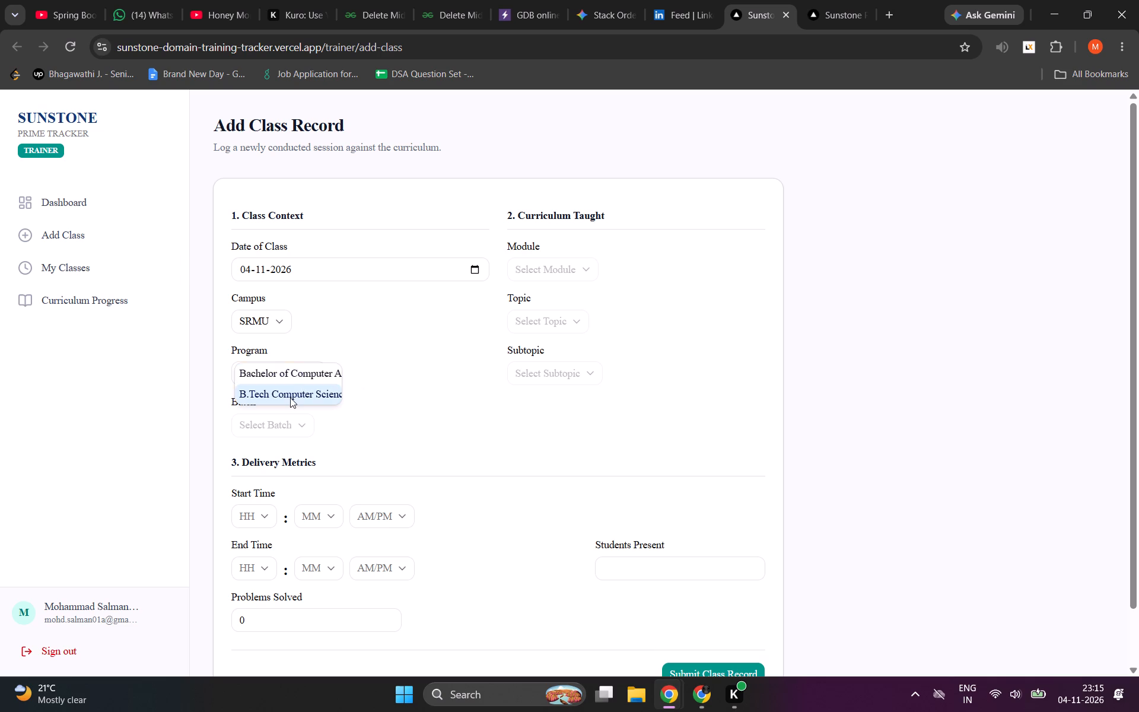
click(292, 379)
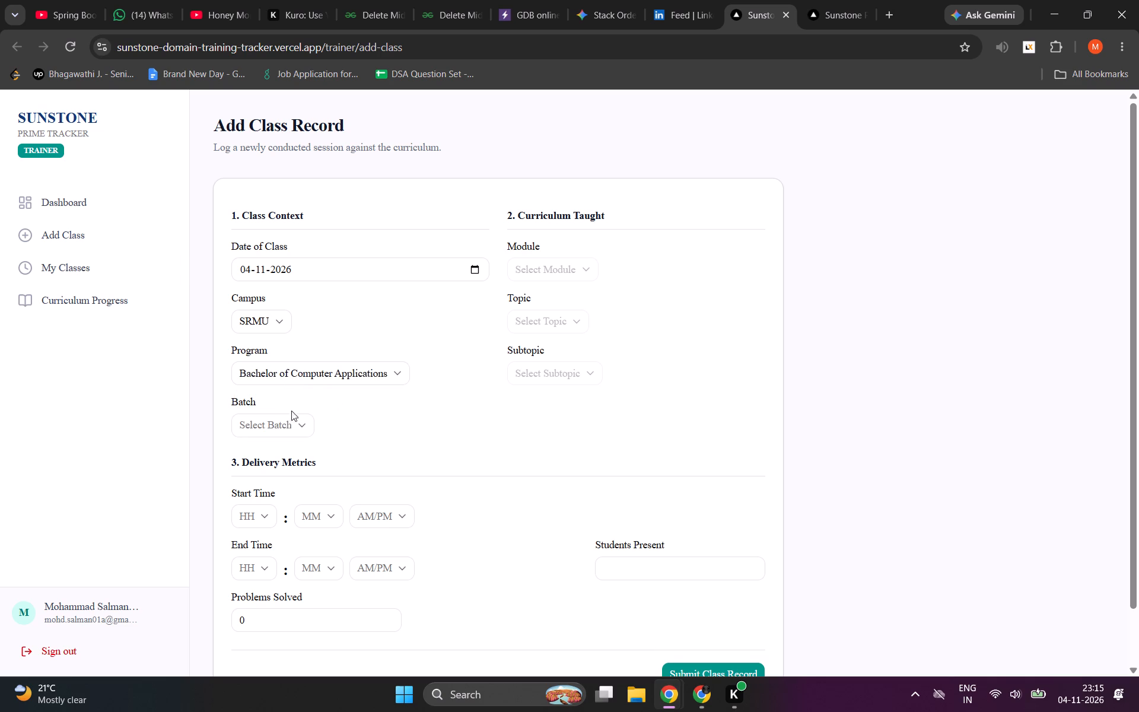
click(286, 426)
click(286, 426)
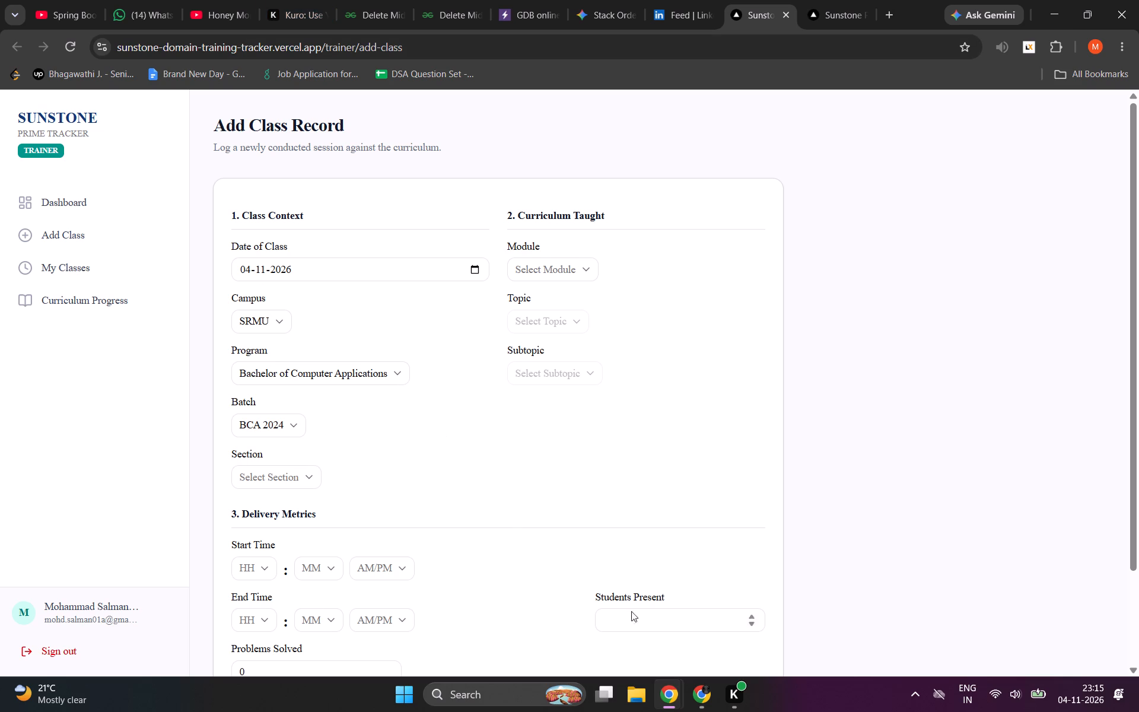
click(302, 481)
double_click(302, 481)
Set the curriculum taught to Module 1 BCA24, topic Stacks, subtopic 2.5.4 Problems on Stack.
scroll(400, 429, up, 2)
click(553, 272)
click(553, 272)
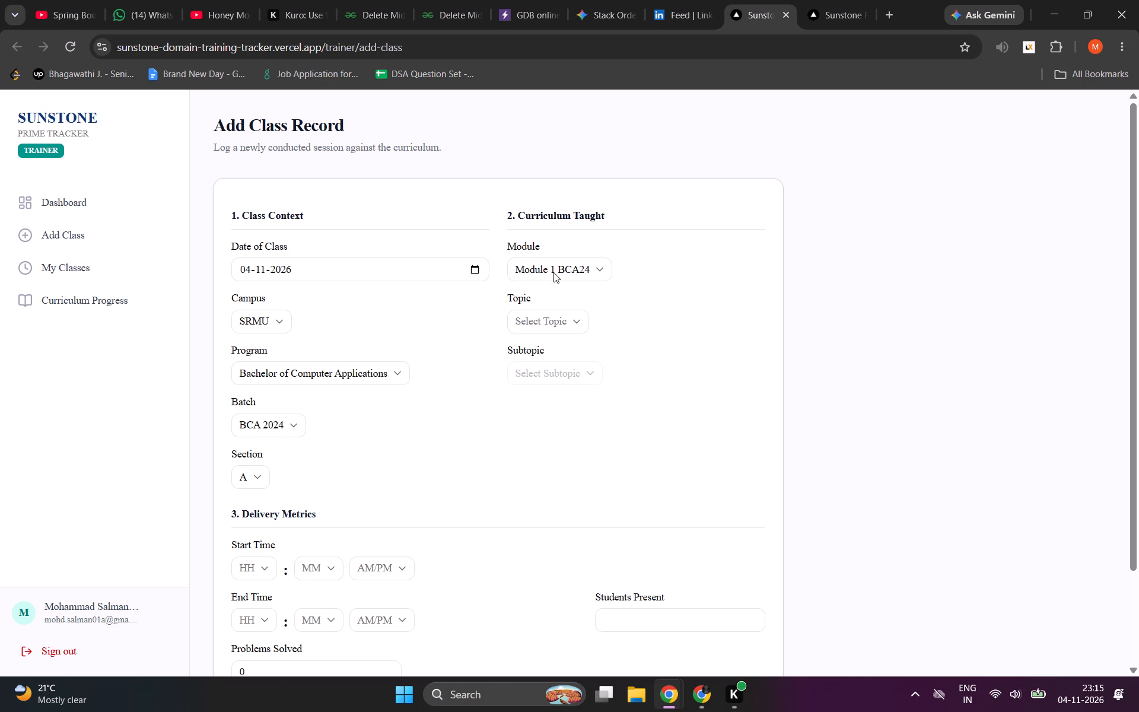
click(550, 321)
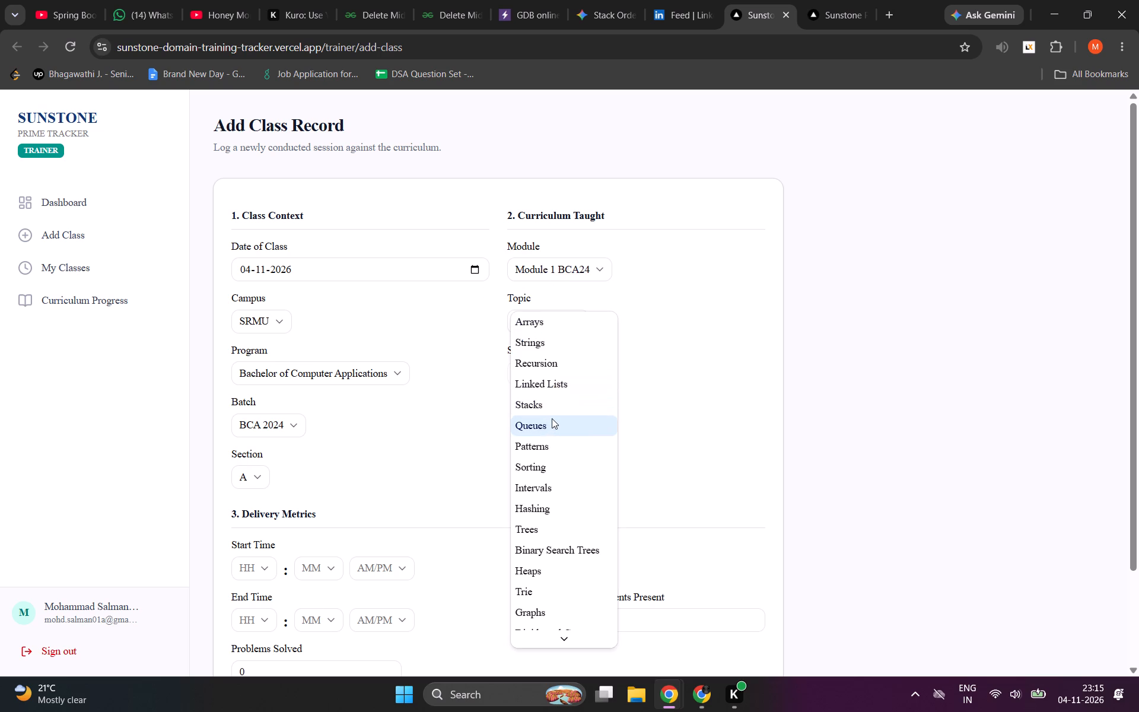
click(561, 402)
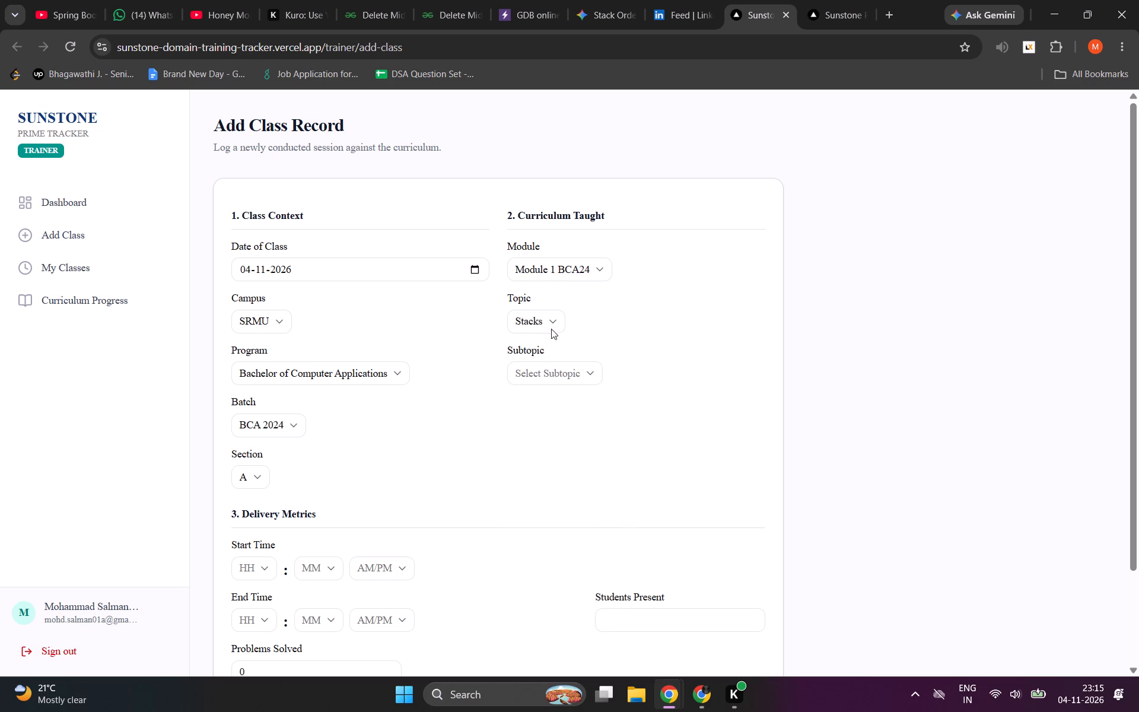
click(540, 360)
click(537, 370)
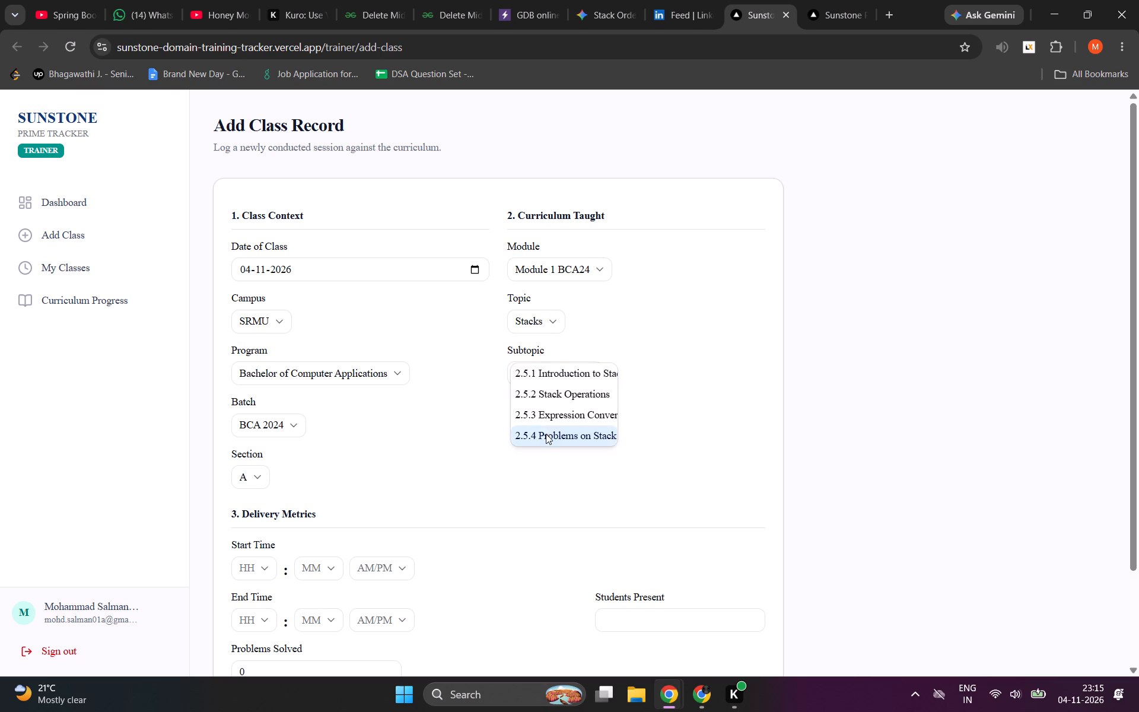
click(546, 434)
Set the class time to start at 01:30 PM and end at 02:30 PM.
click(255, 565)
click(255, 565)
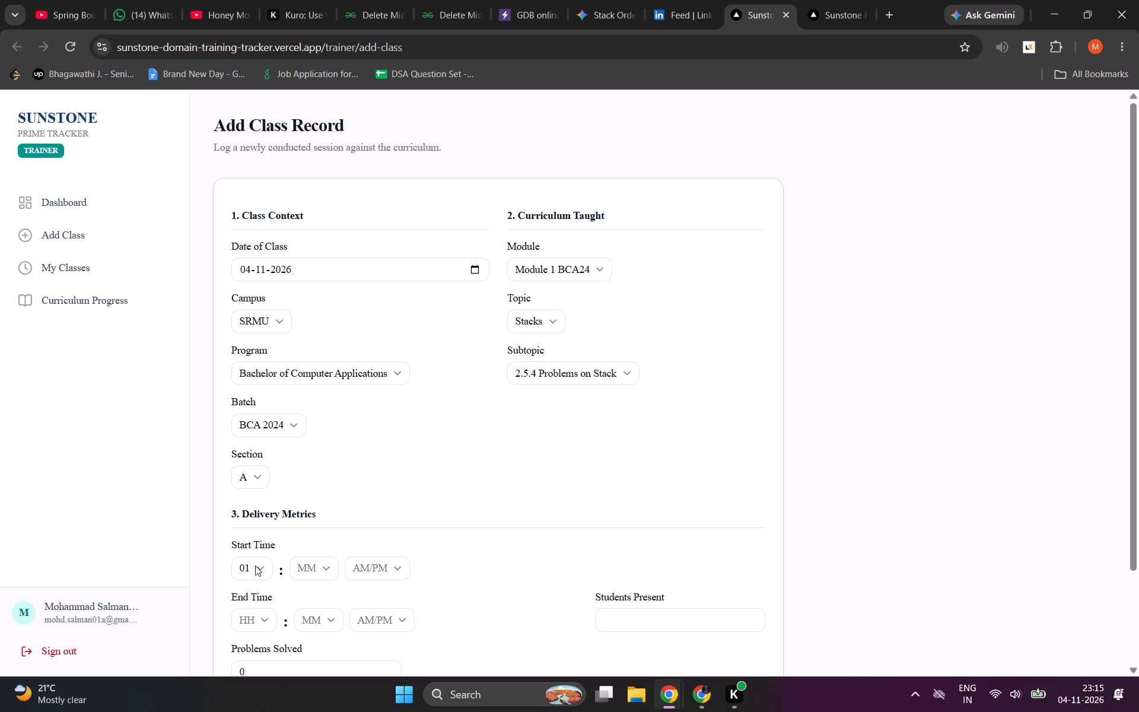
click(314, 565)
click(310, 603)
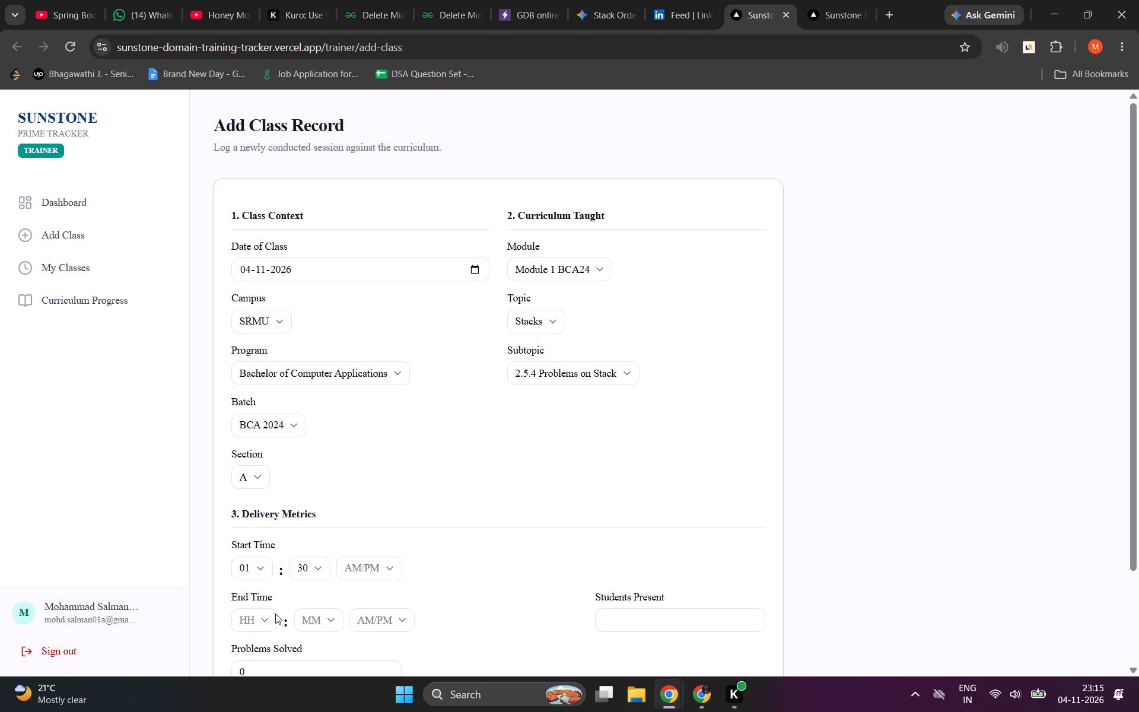
click(272, 615)
click(225, 490)
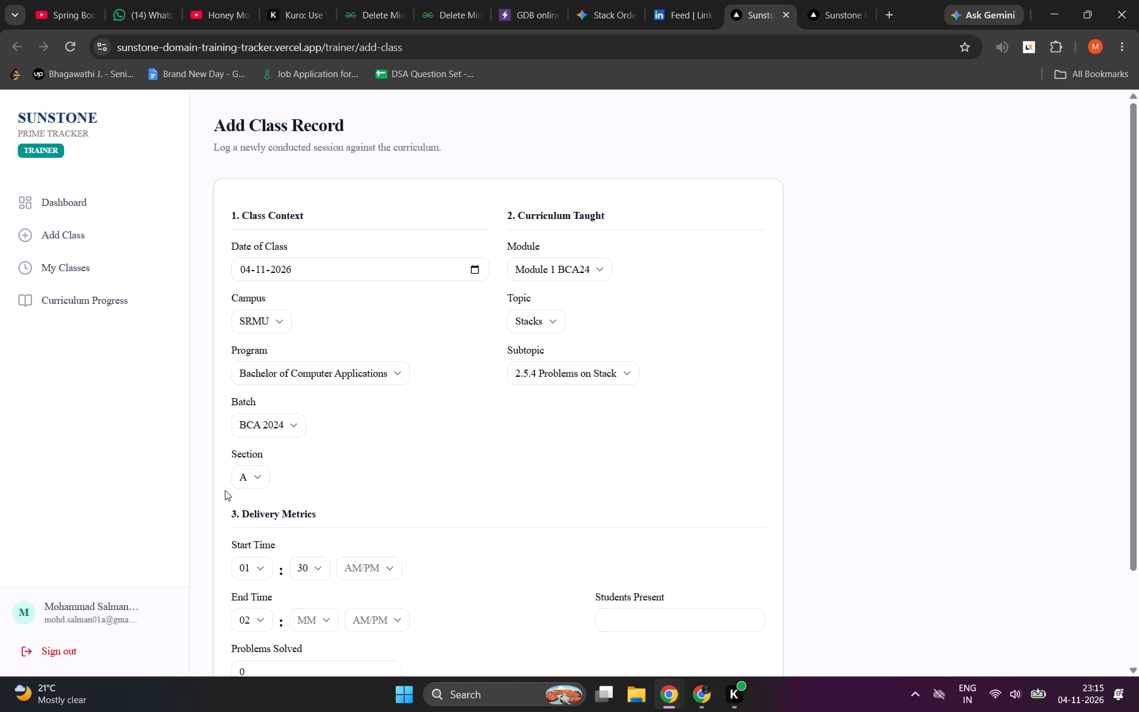
click(307, 619)
click(279, 567)
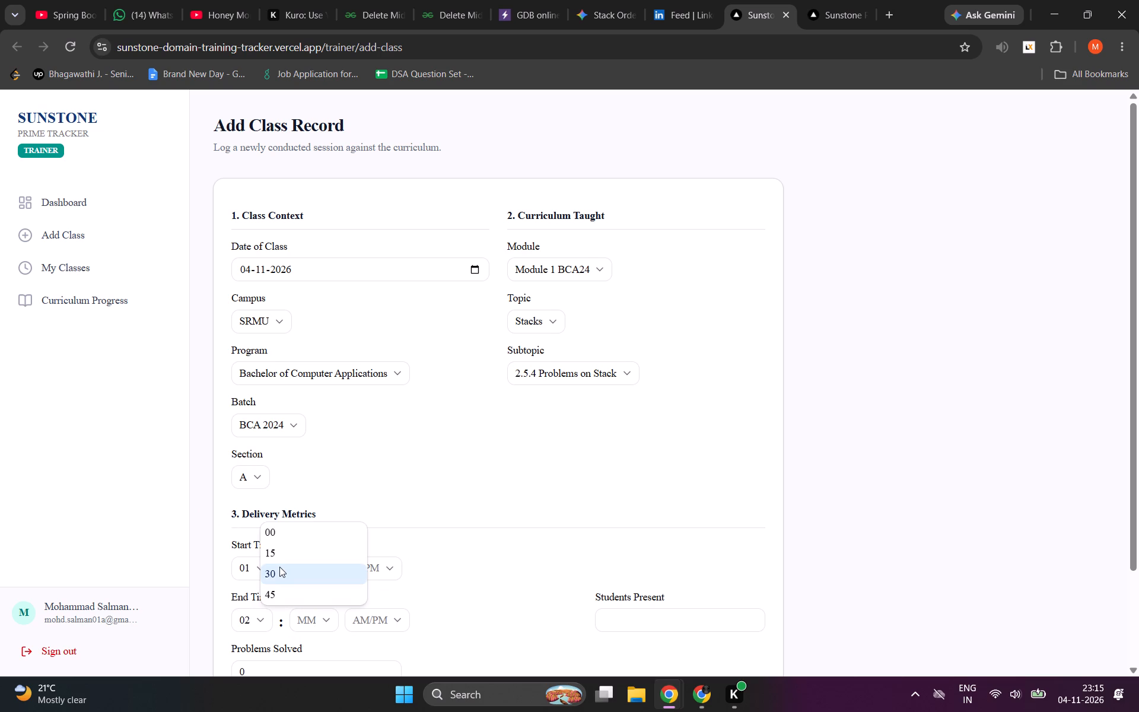
click(379, 624)
click(373, 637)
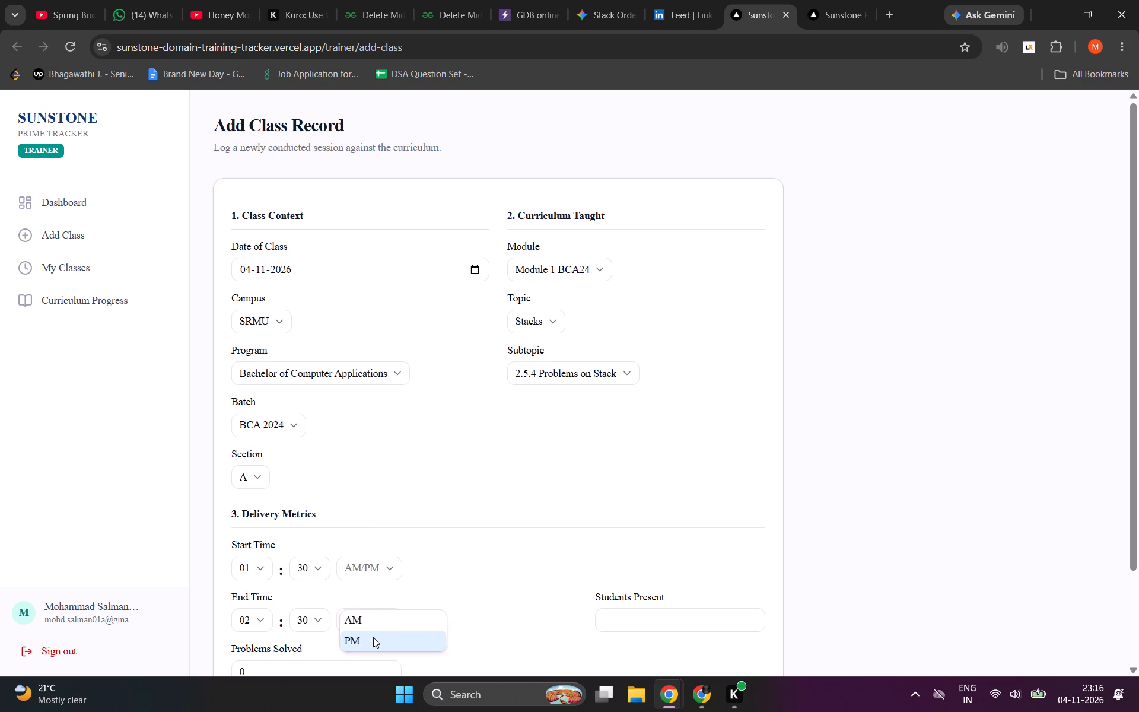
click(391, 567)
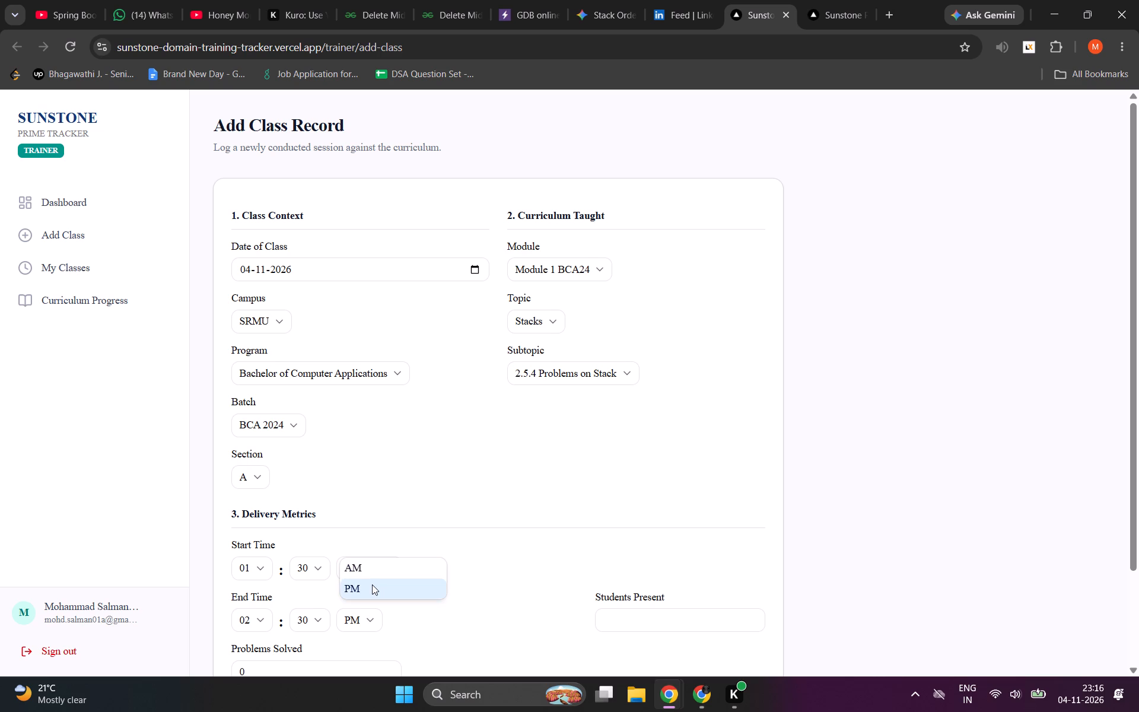
click(371, 584)
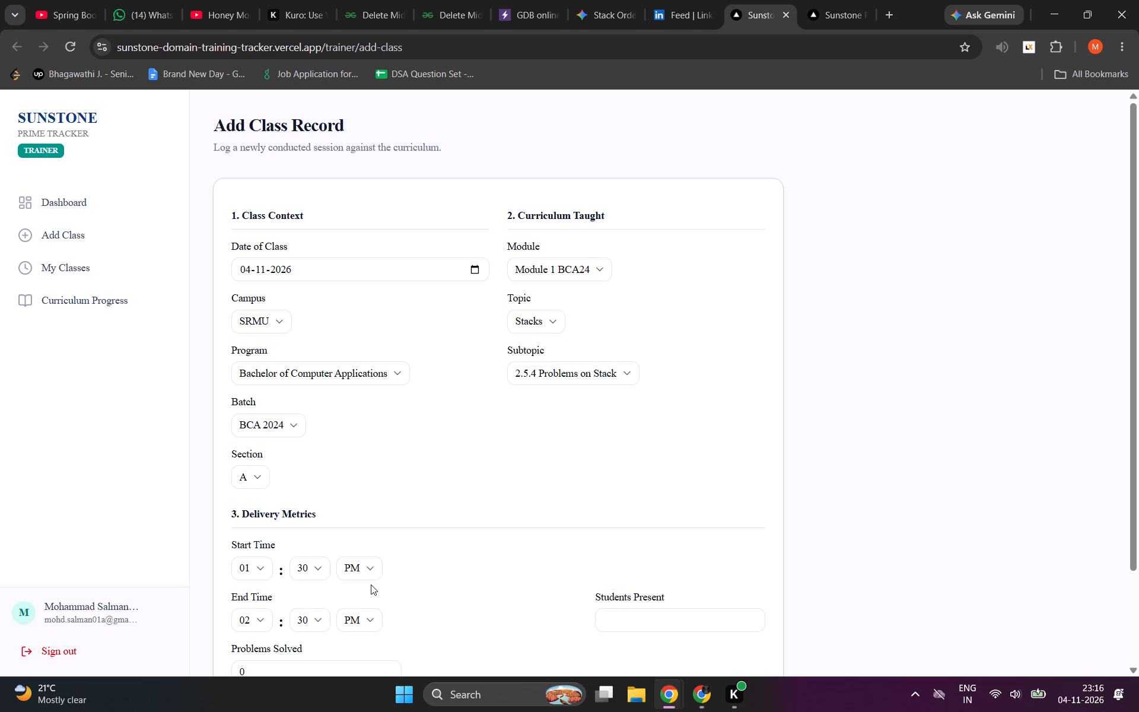
Set the number of problems solved to 1 and the number of students present to 8.
scroll(371, 584, down, 2)
click(344, 557)
key(BackSpace)
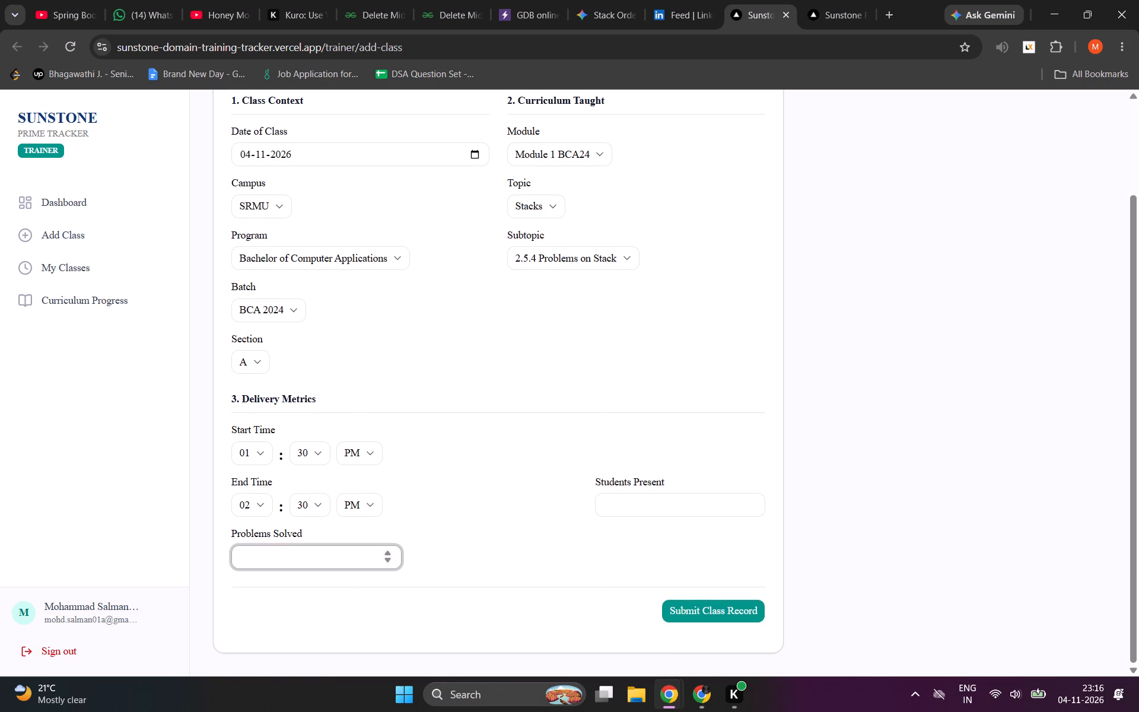
key(BackSpace)
key(1)
click(679, 494)
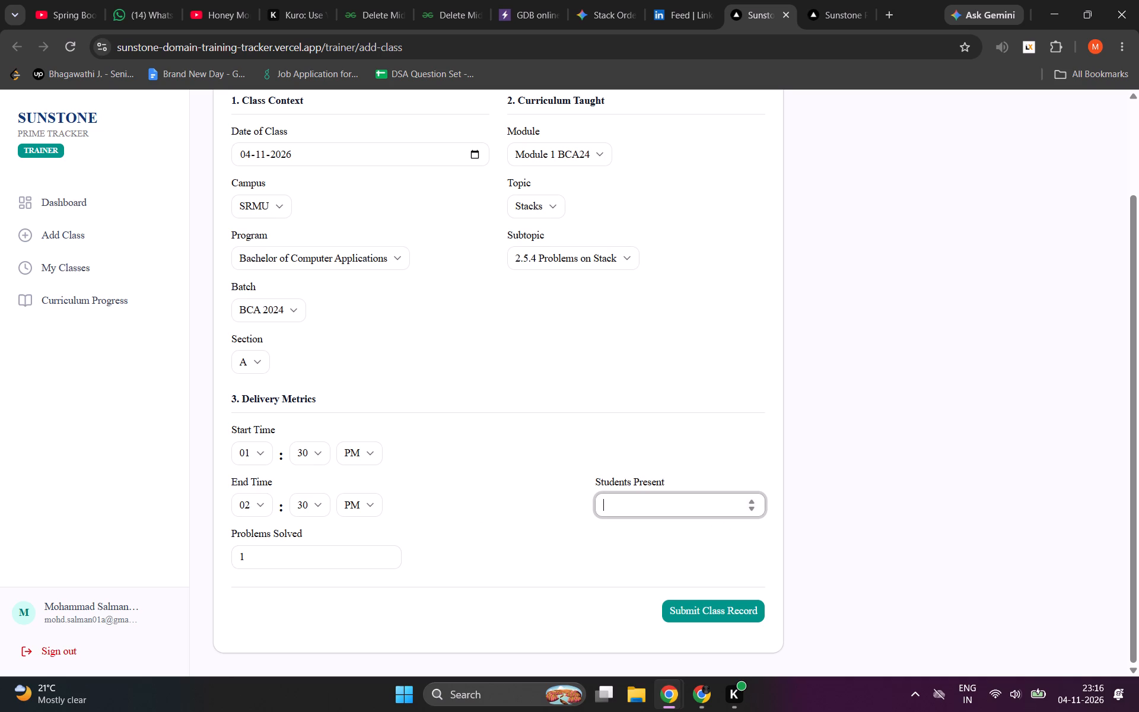
key(8)
Review the form entries and submit the BCA 2024 class record.
scroll(683, 463, up, 3)
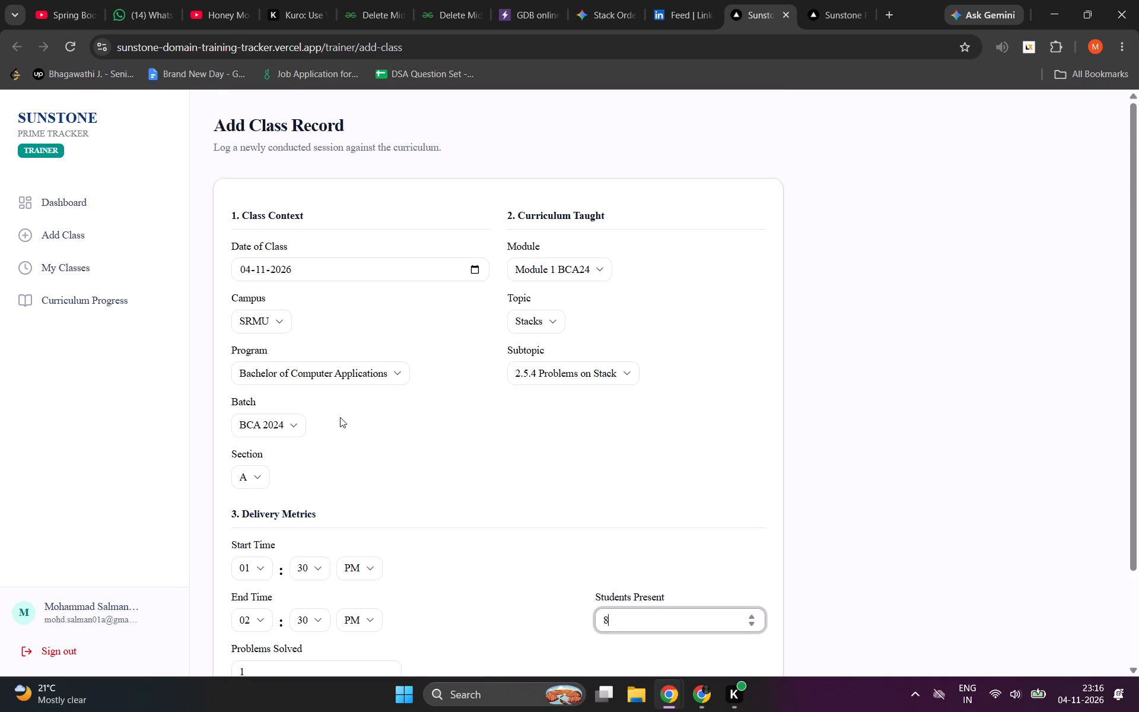
scroll(426, 511, down, 2)
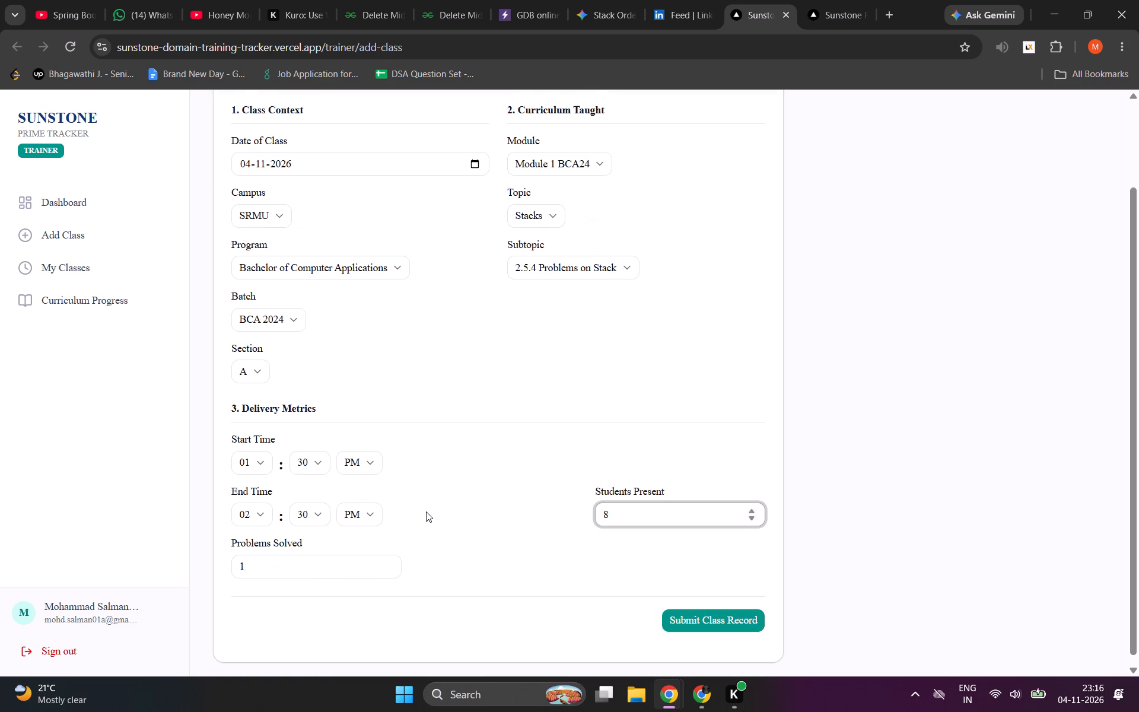
scroll(591, 453, up, 4)
scroll(511, 501, down, 4)
scroll(511, 501, up, 5)
scroll(511, 501, down, 6)
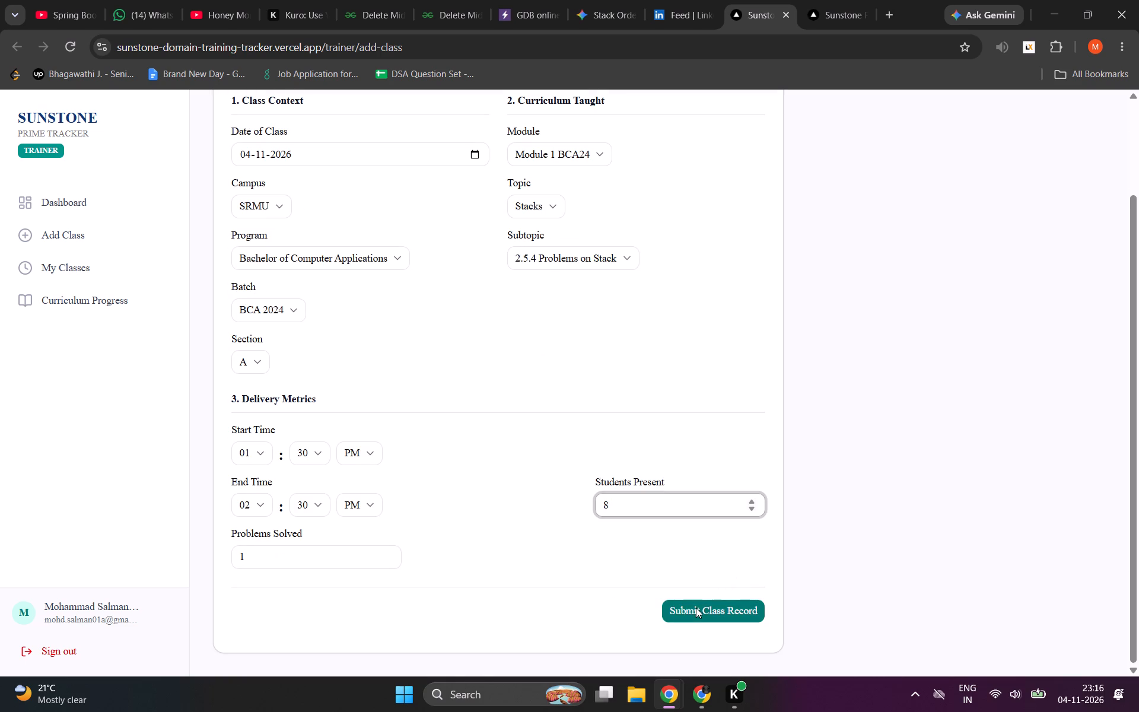
click(696, 608)
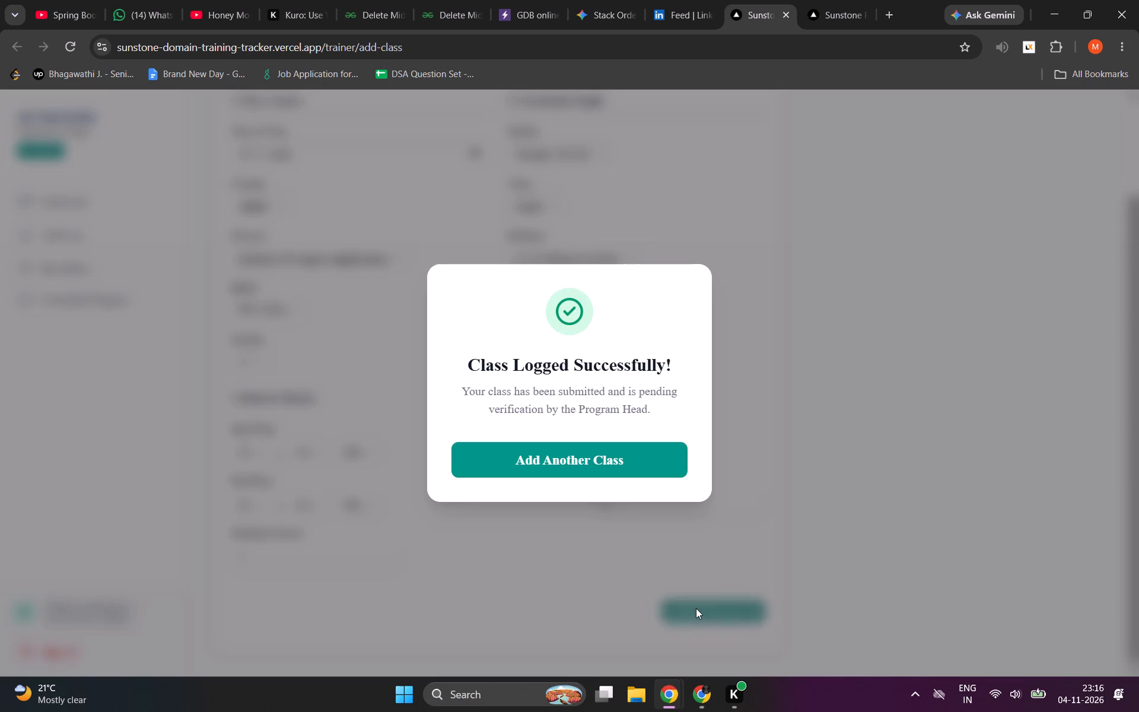
Start another class record for campus SRMU, program B.Tech Computer Science, batch BTECH 2023, section A.
click(576, 460)
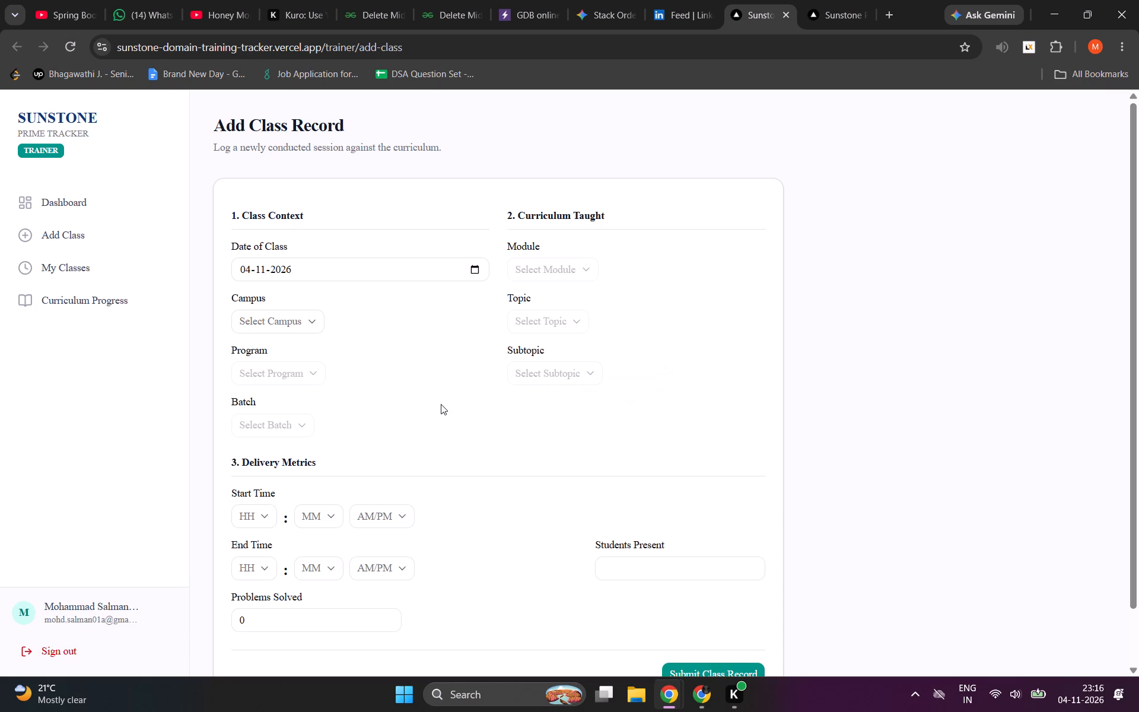
click(307, 324)
click(307, 324)
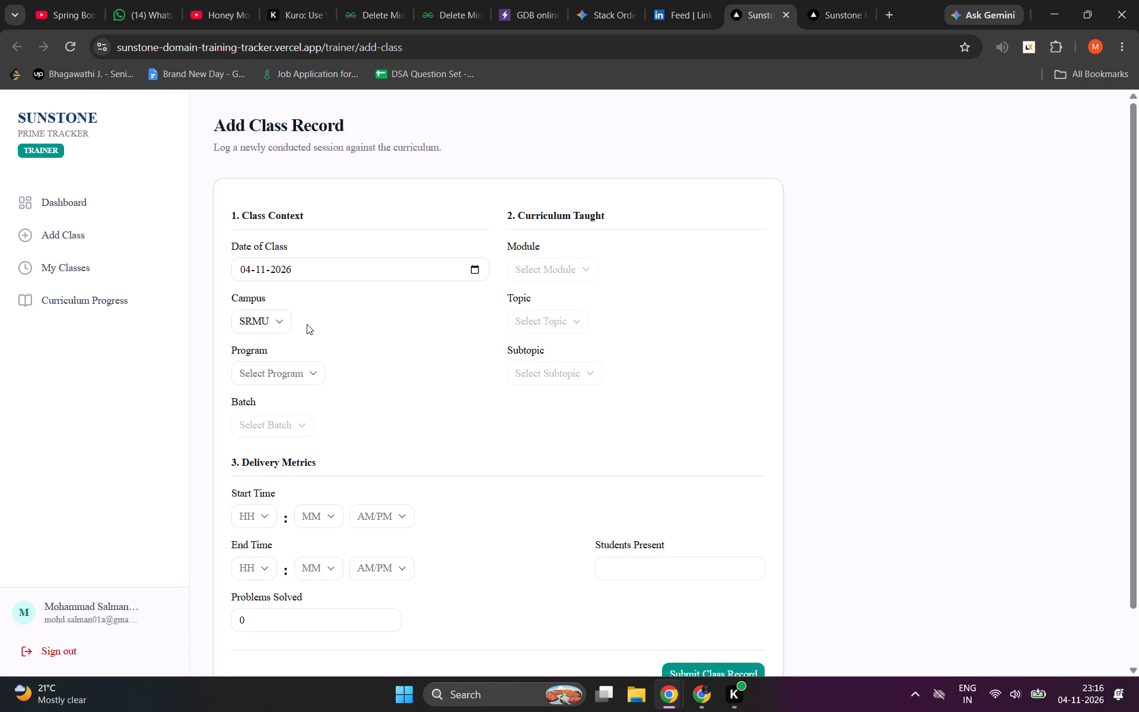
click(291, 374)
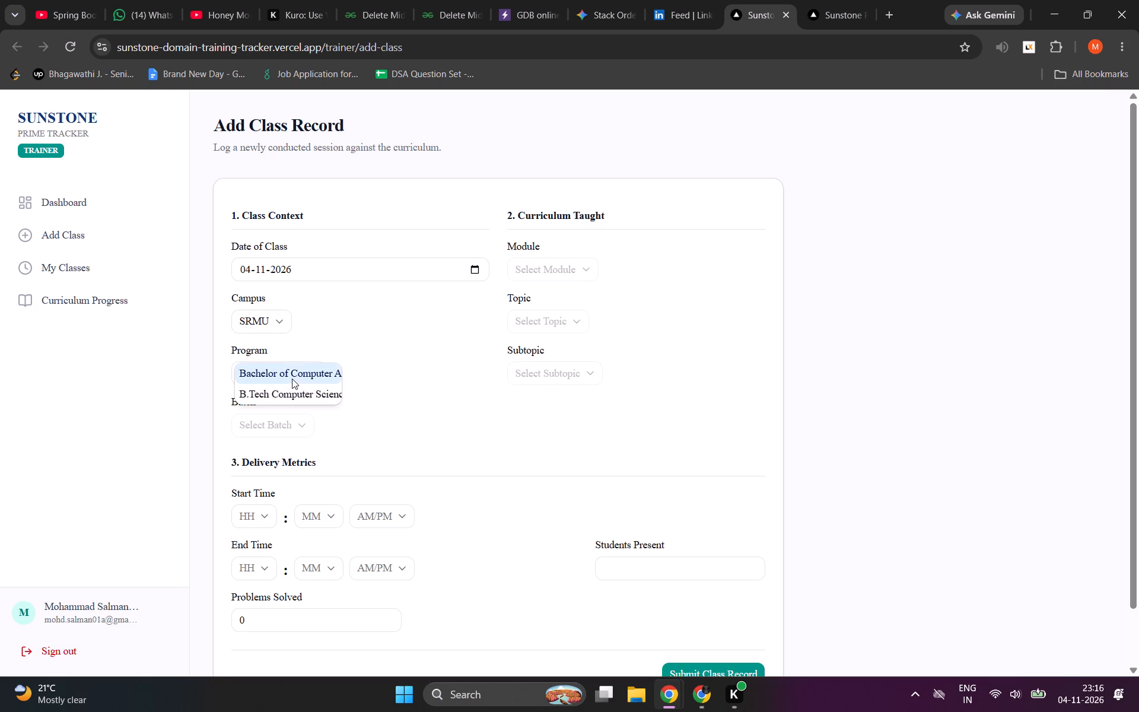
click(284, 393)
click(283, 432)
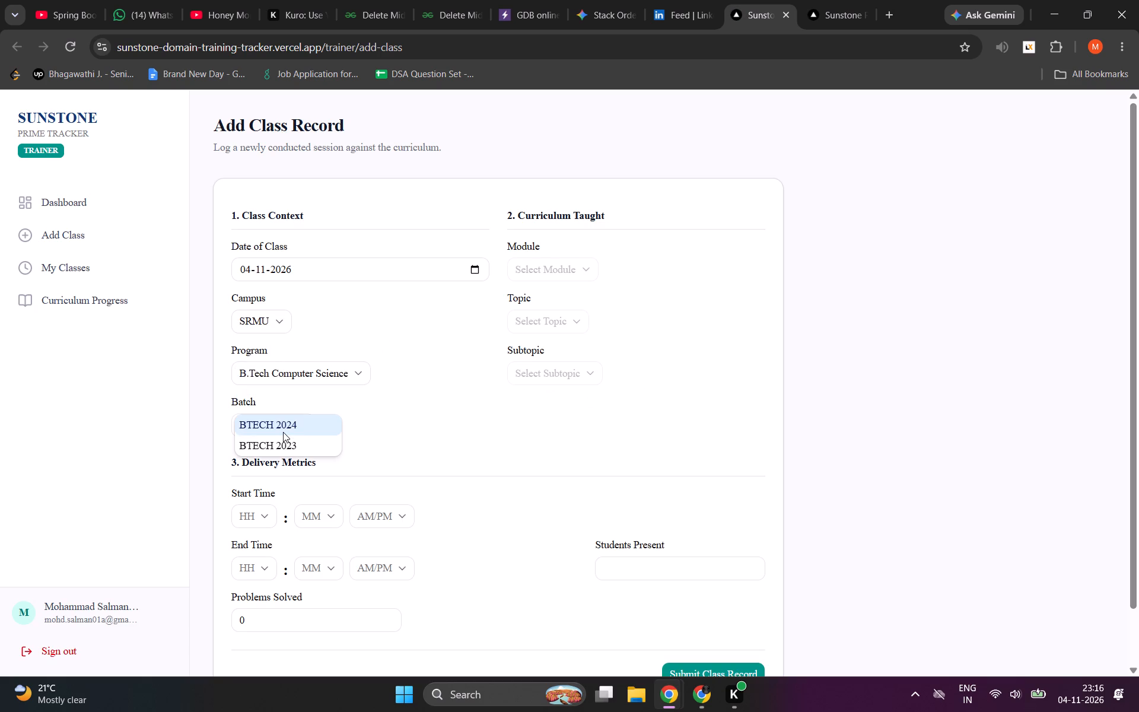
click(279, 454)
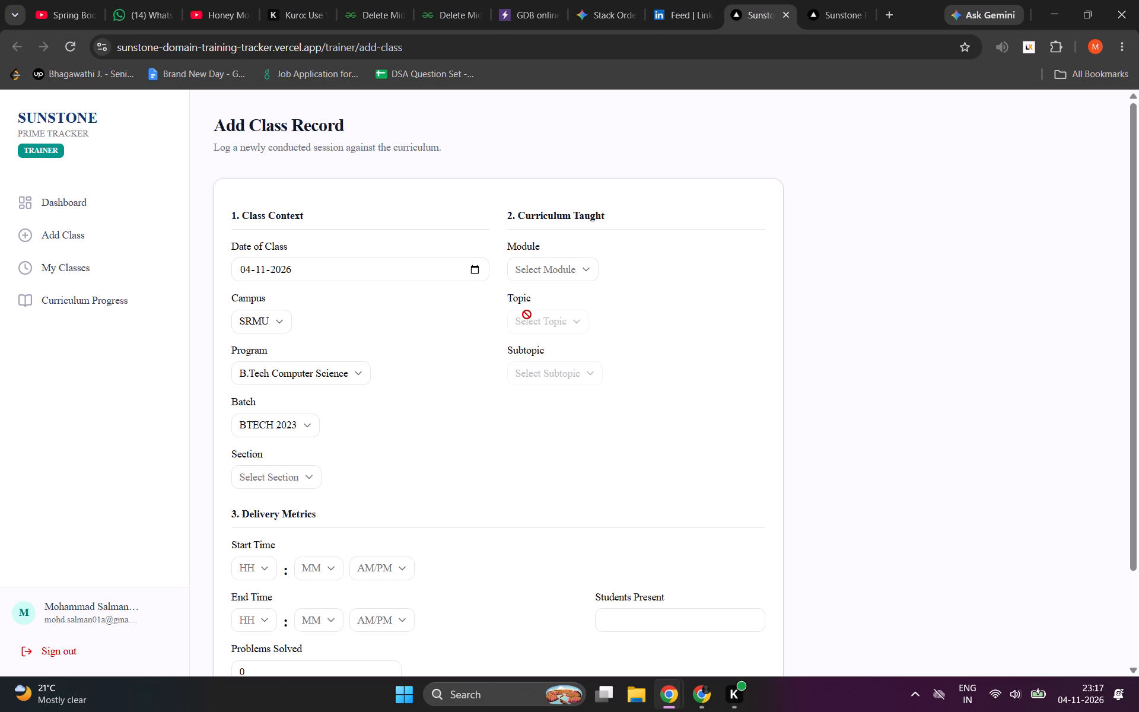
click(313, 483)
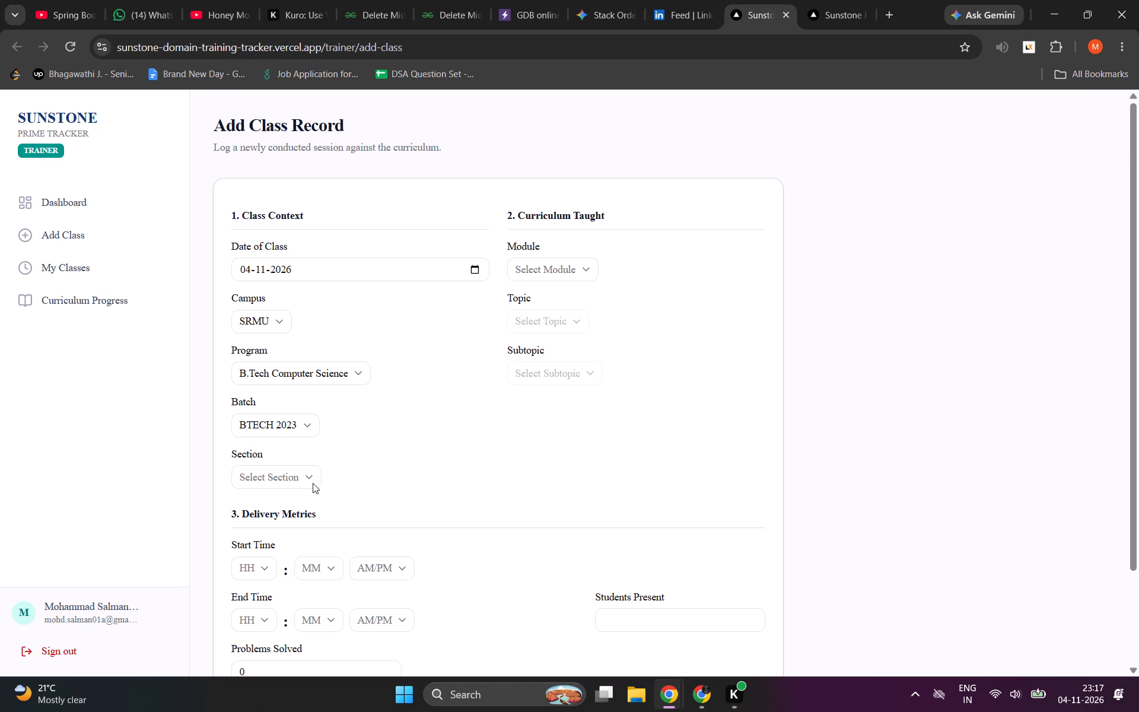
click(313, 483)
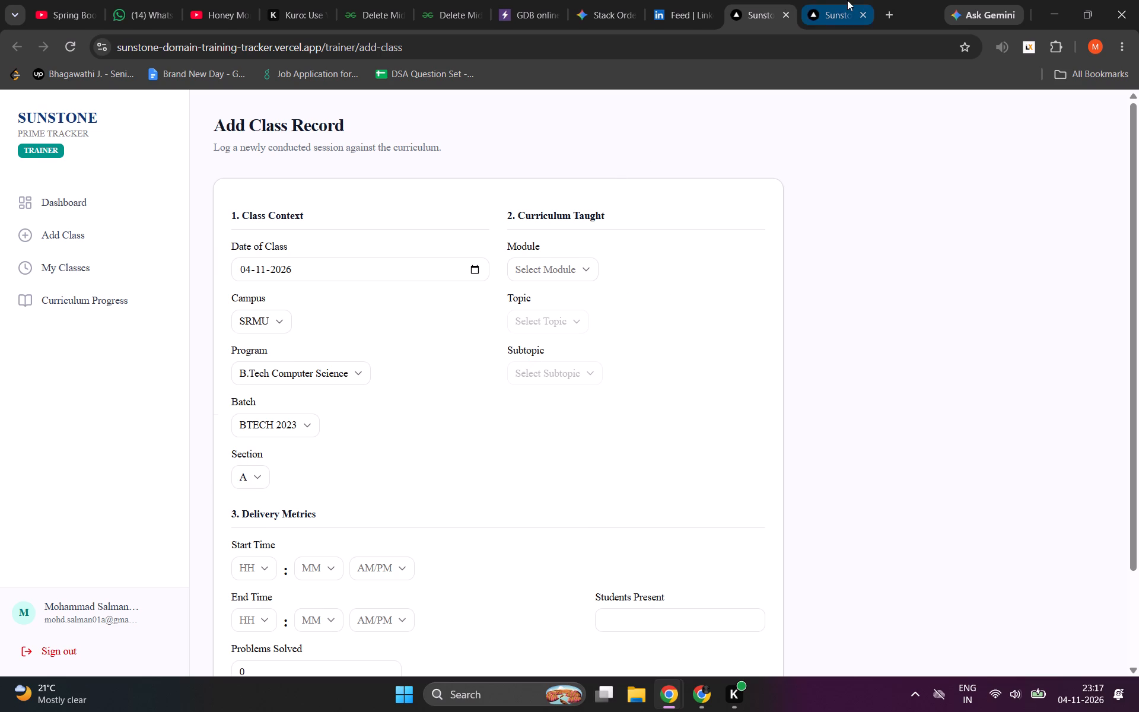
Reload the My Classes history to check the most recently logged class records.
click(847, 0)
click(78, 43)
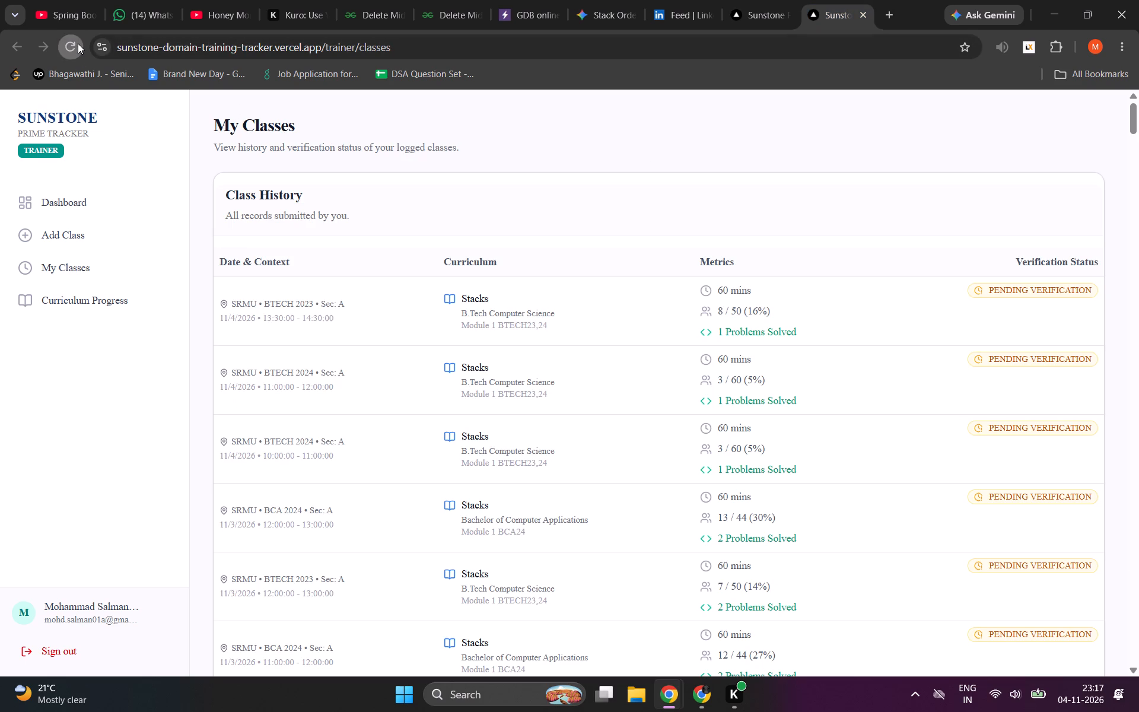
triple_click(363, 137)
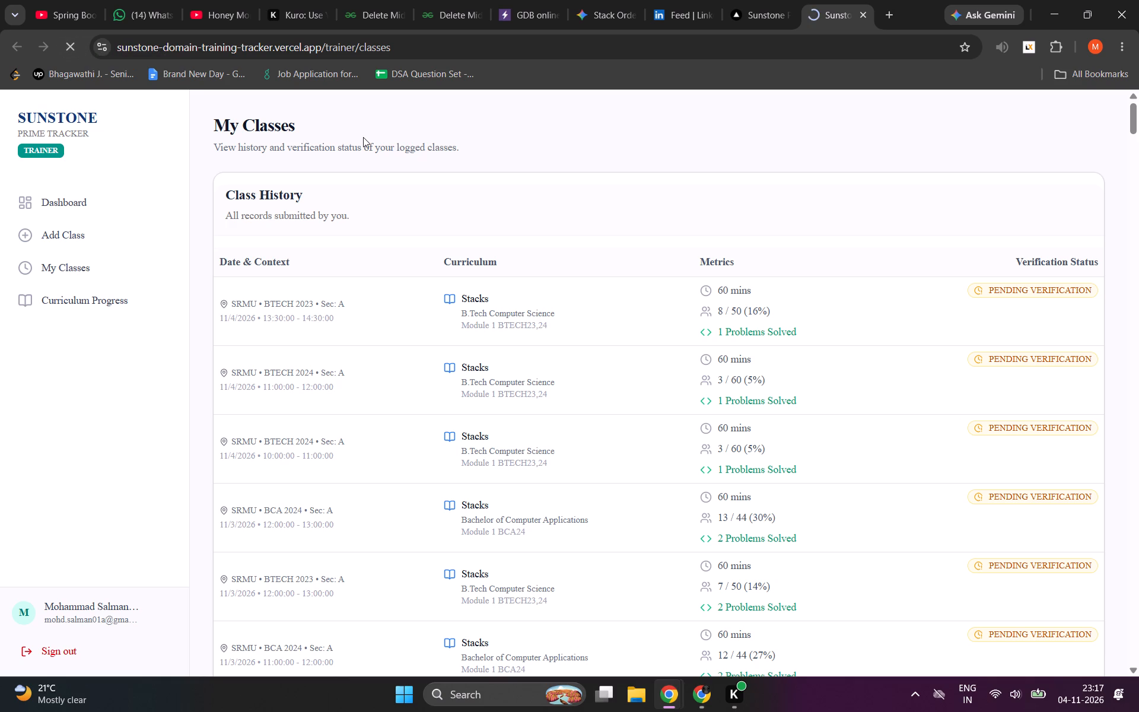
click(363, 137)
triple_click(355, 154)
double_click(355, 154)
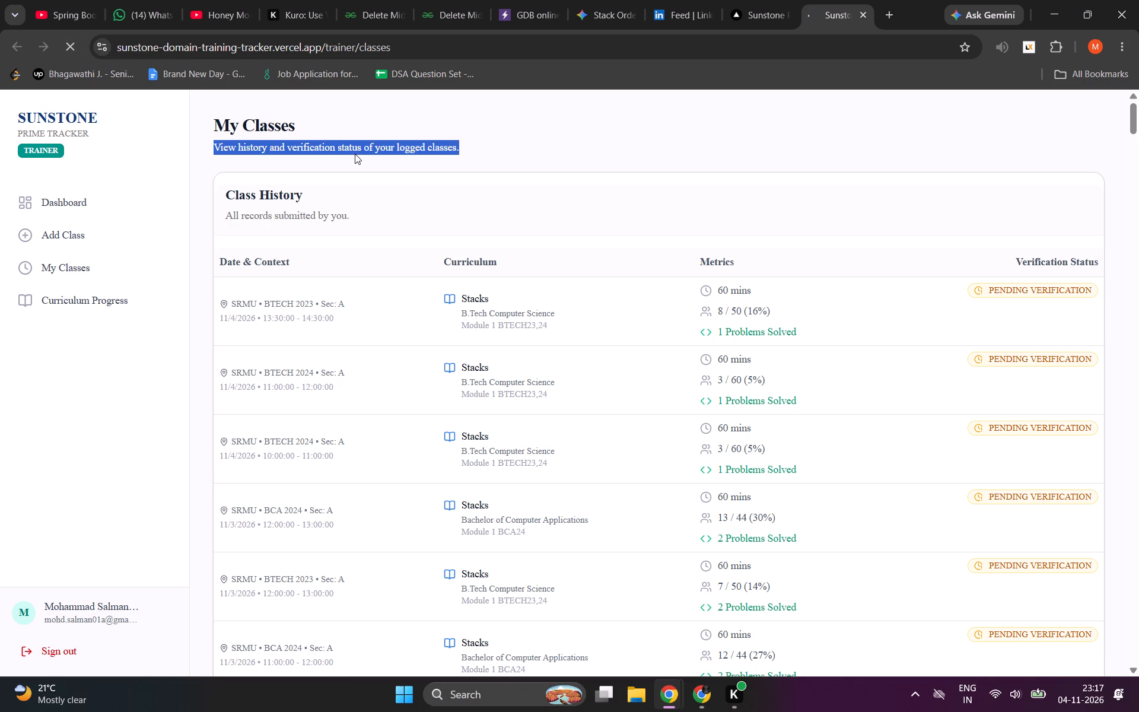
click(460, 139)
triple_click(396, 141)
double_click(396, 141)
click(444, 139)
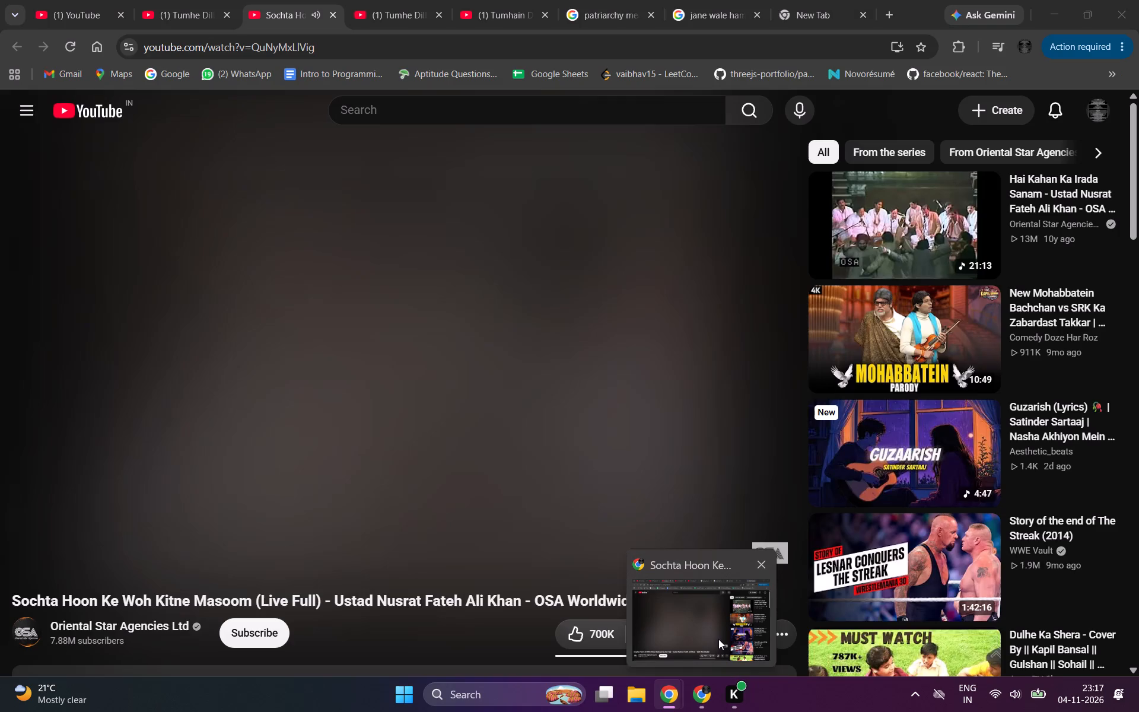
Switch to the YouTube window and browse the comments on the Sochta Hoon Ke Woh Kitne Masoom video.
click(718, 639)
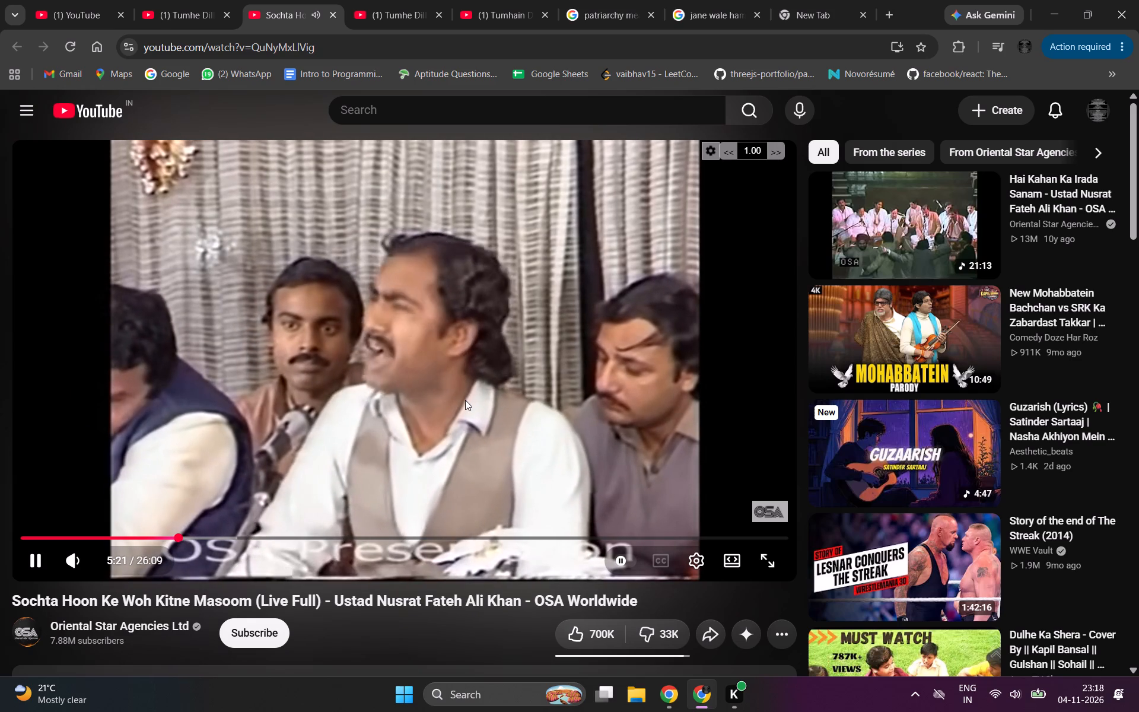
scroll(456, 444, down, 1)
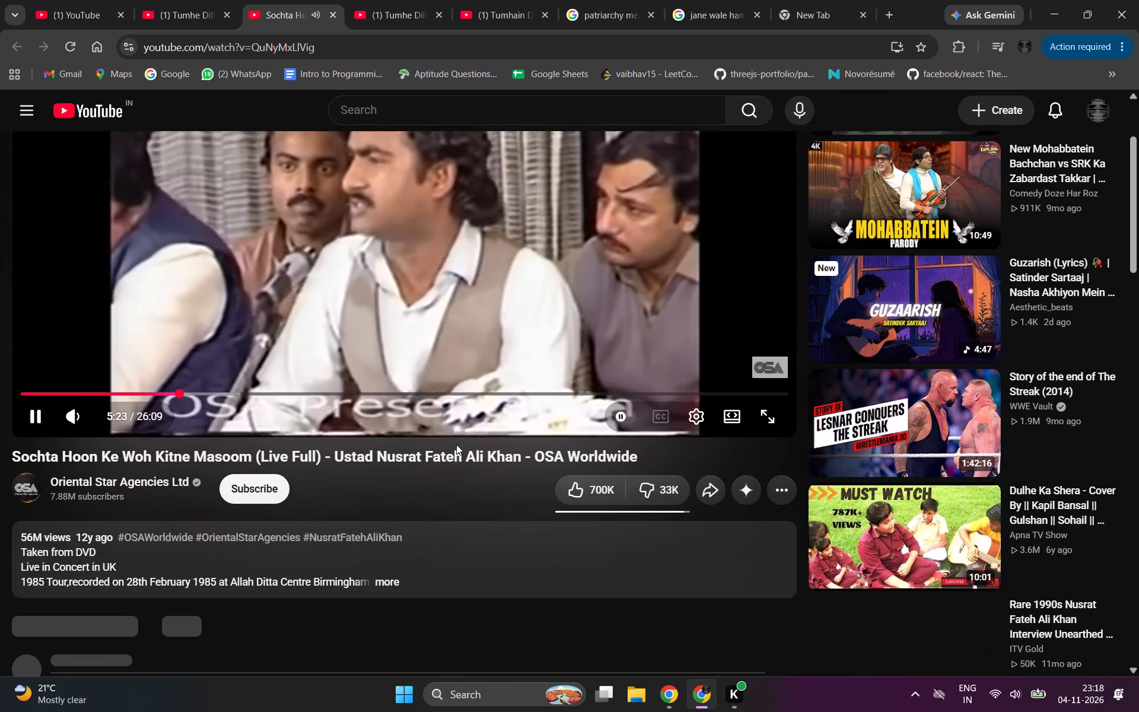
scroll(456, 444, down, 2)
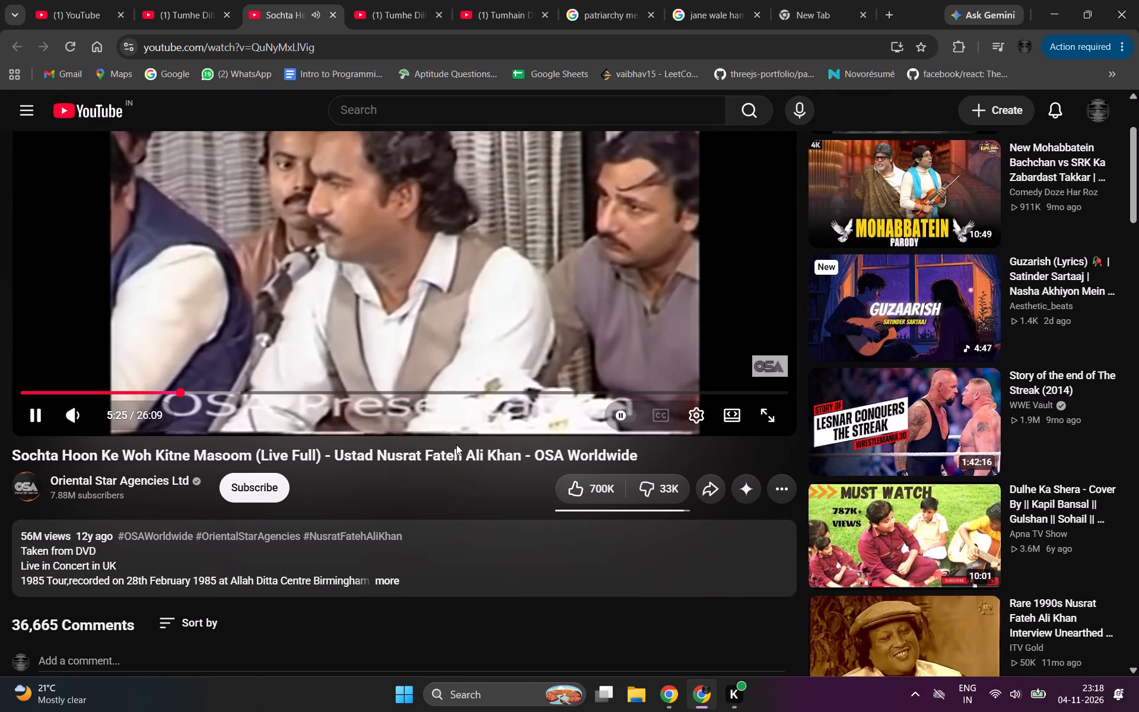
scroll(456, 444, down, 3)
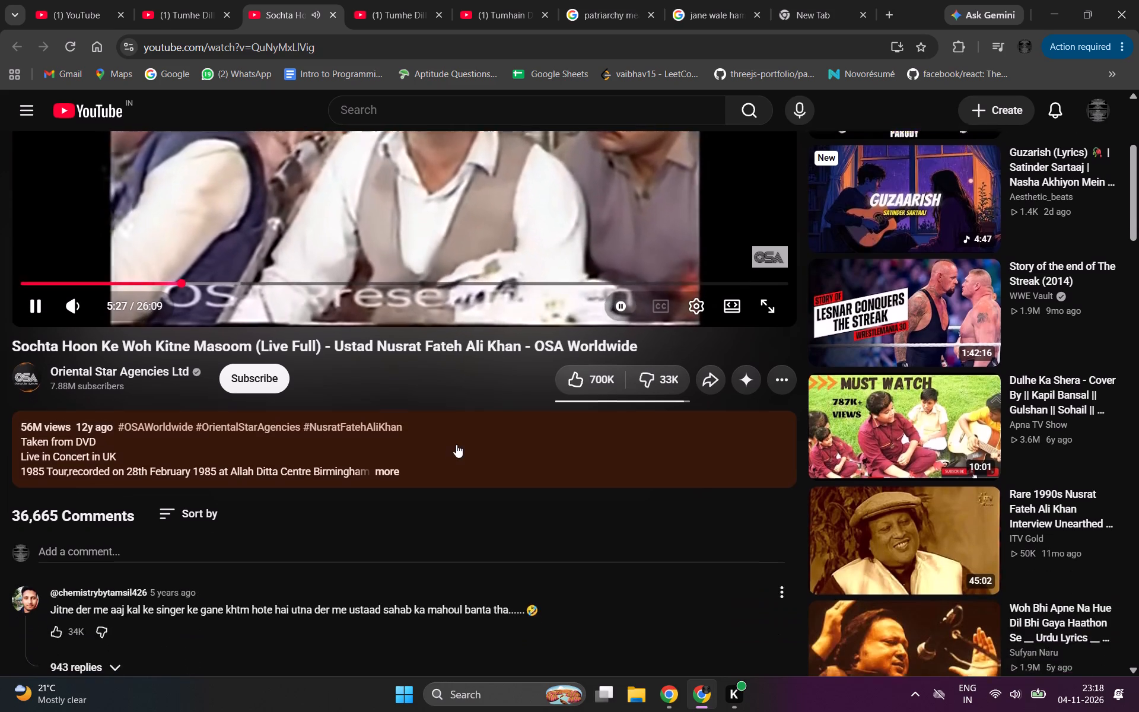
scroll(456, 444, down, 6)
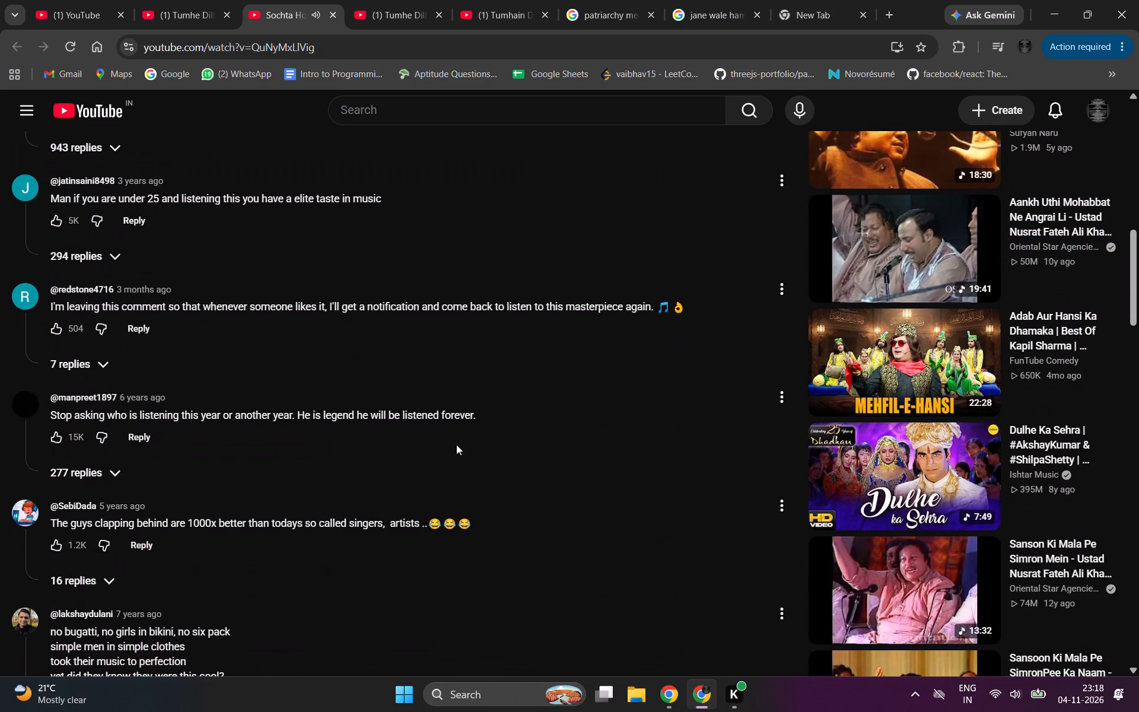
scroll(456, 444, down, 1)
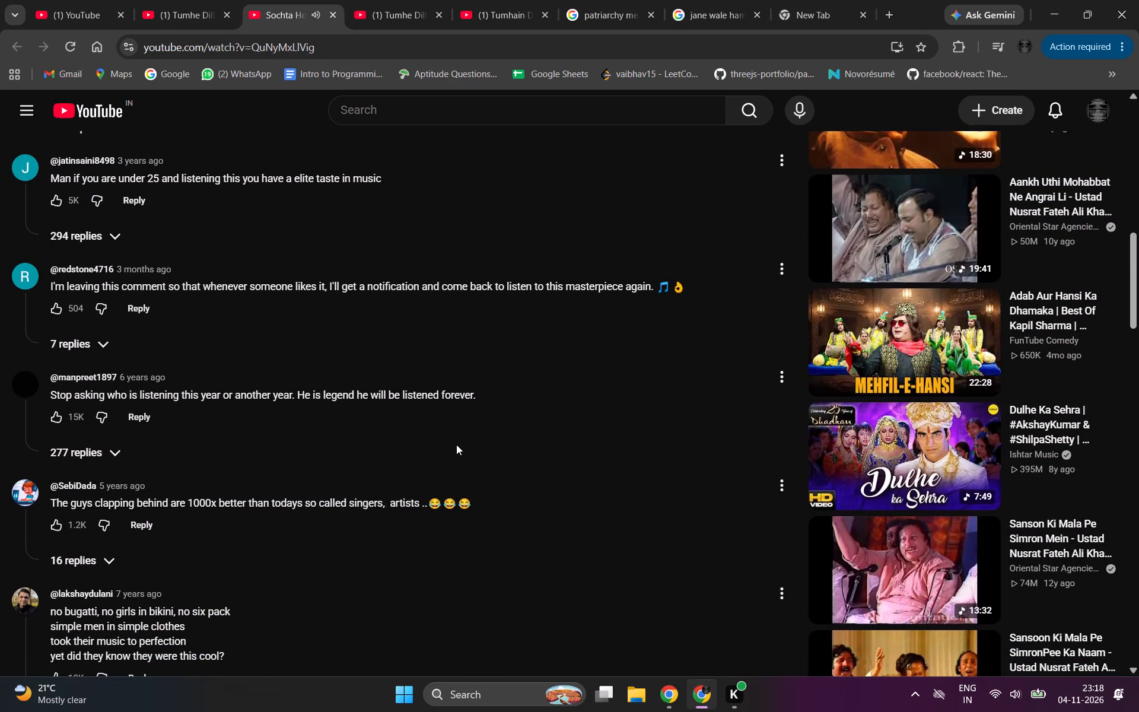
scroll(456, 444, down, 3)
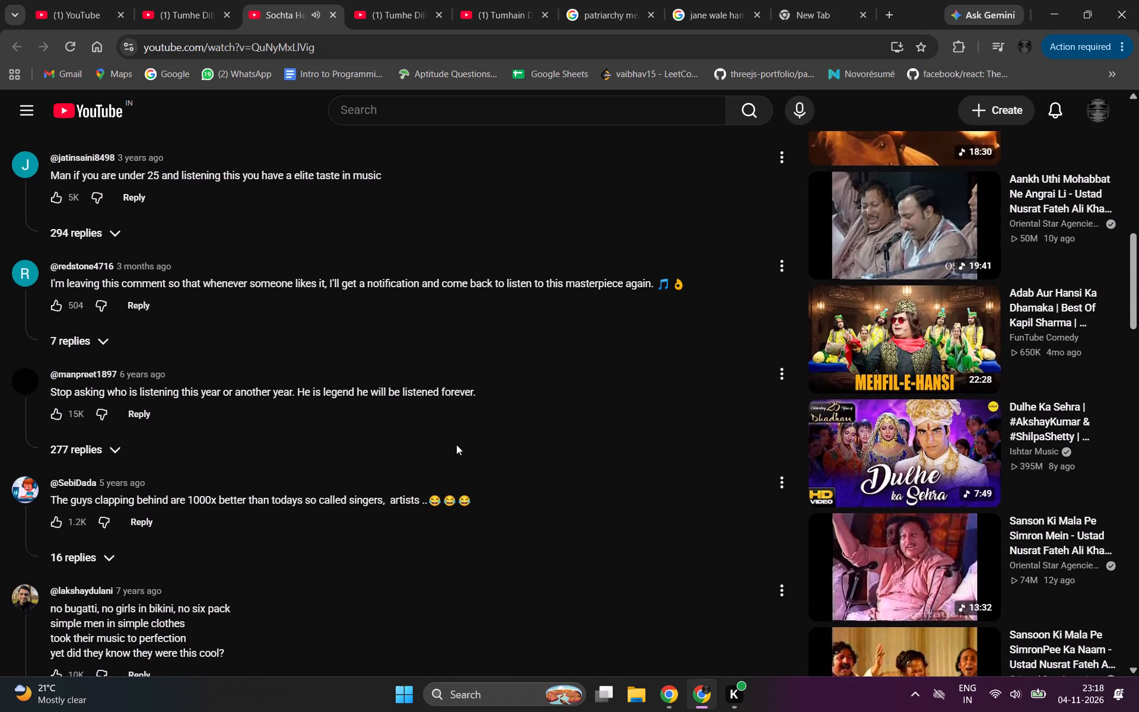
scroll(456, 444, down, 3)
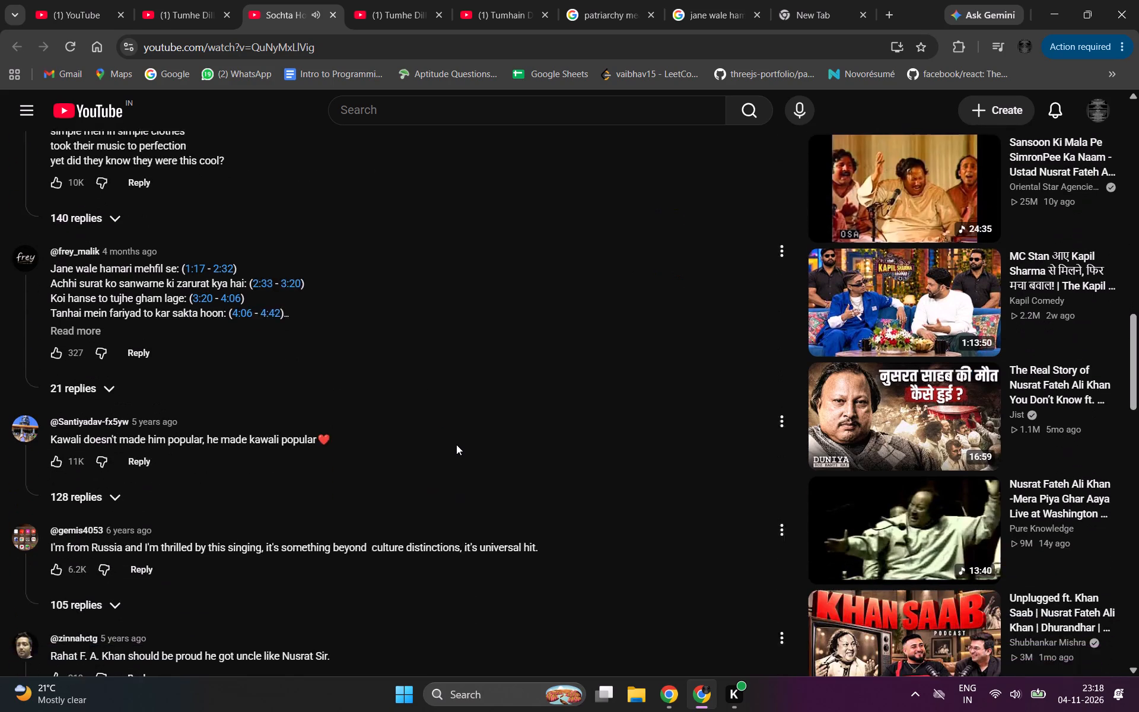
scroll(456, 444, up, 1)
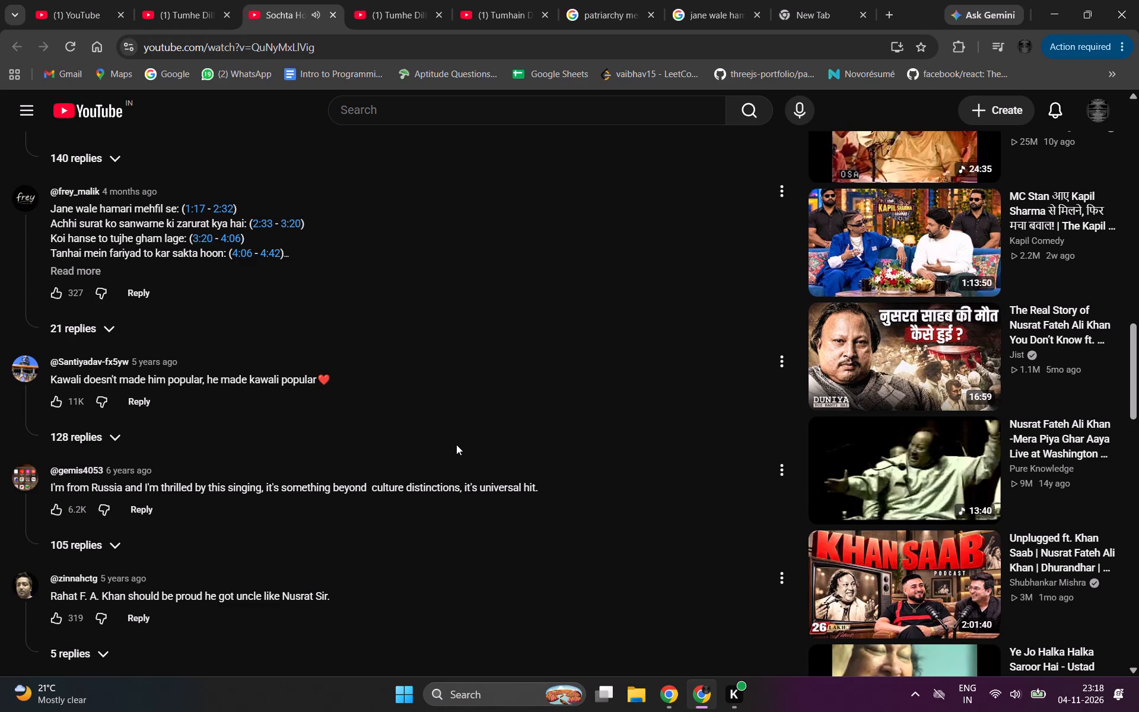
scroll(456, 444, up, 10)
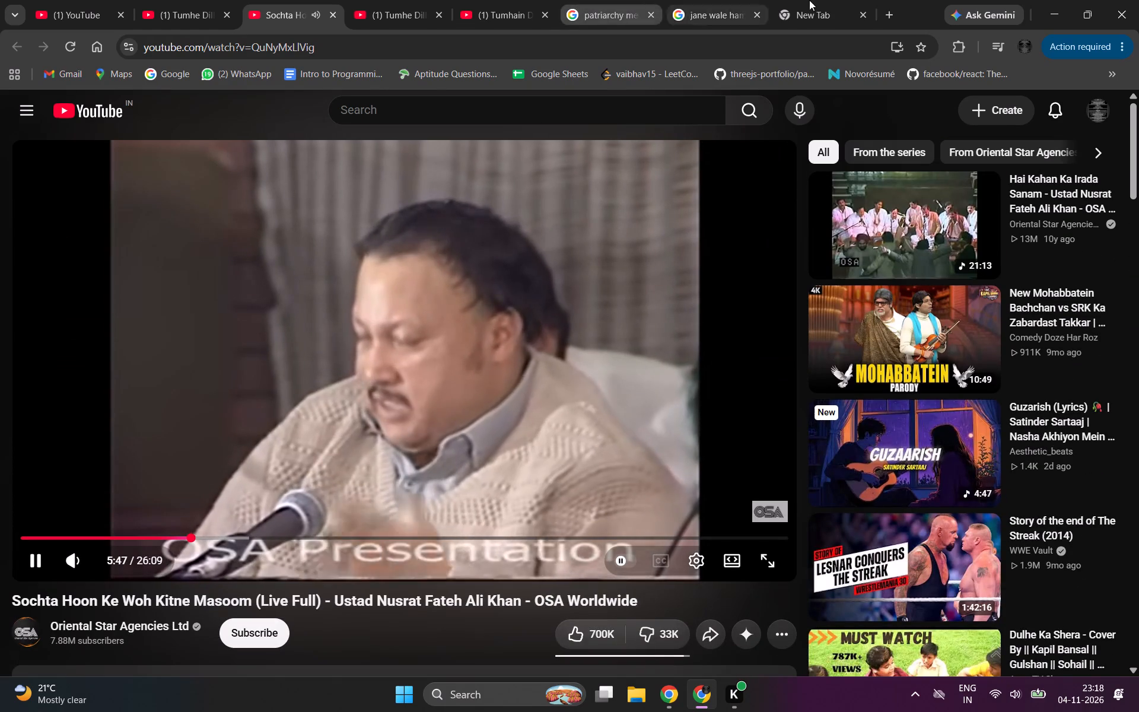
Close the empty new tab beside the YouTube videos and minimise that window to return to the class tracker.
click(841, 3)
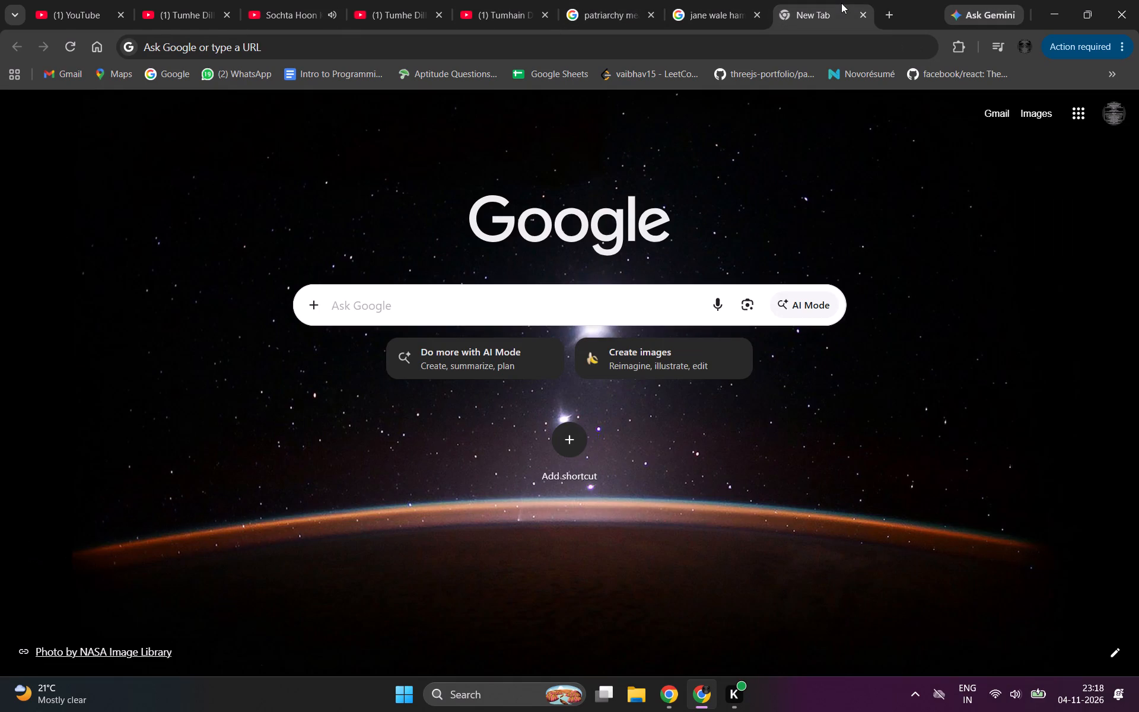
key(ctrl+w)
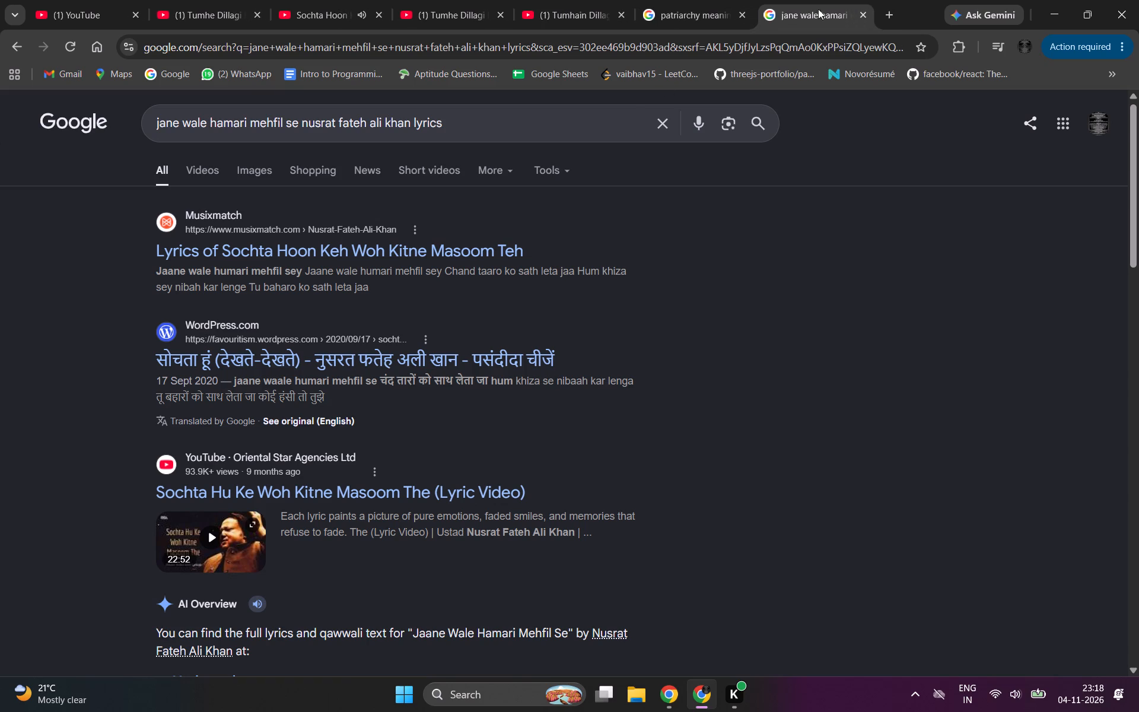
click(197, 7)
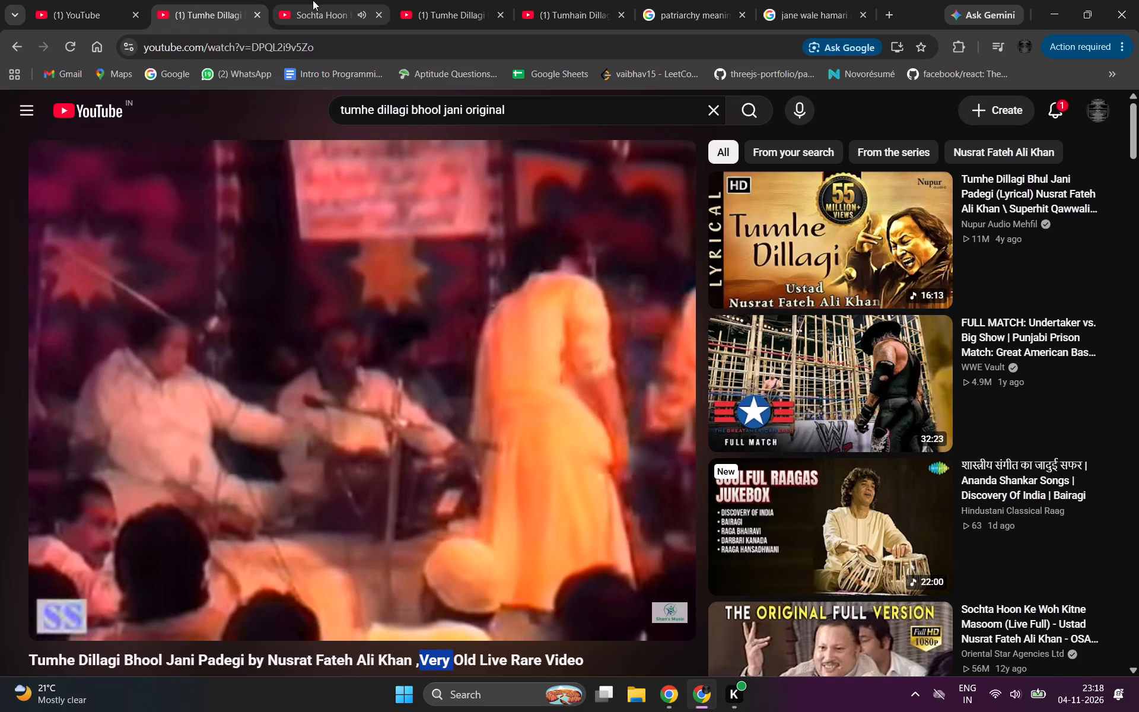
click(379, 0)
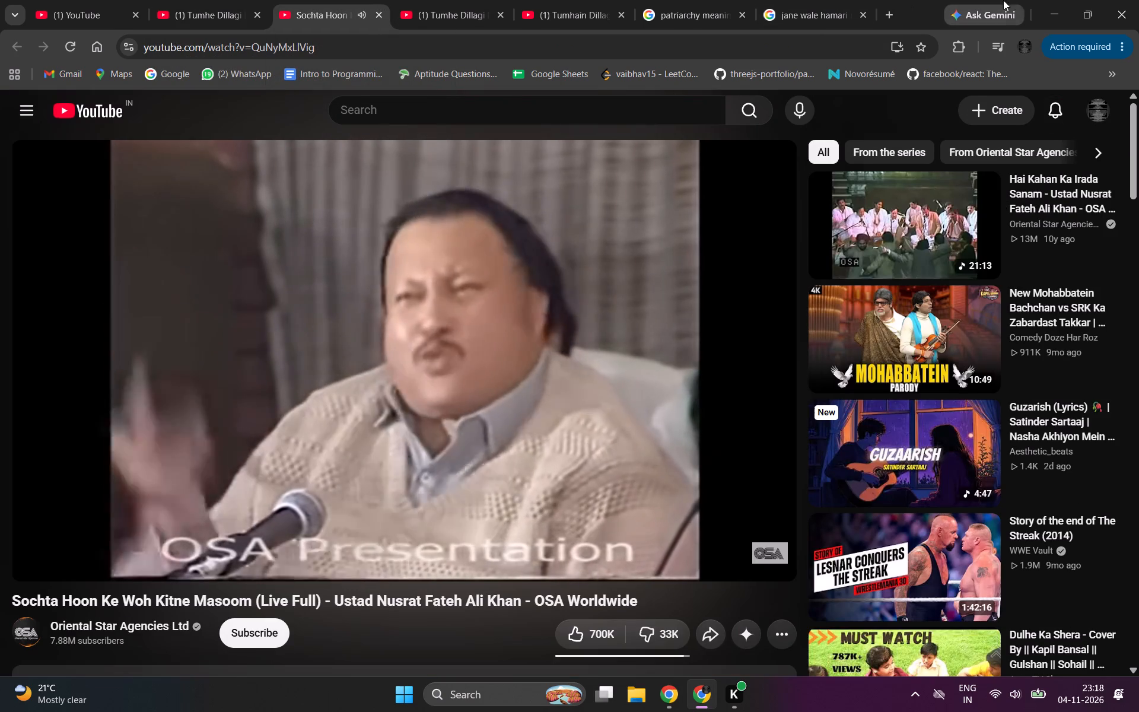
click(1049, 0)
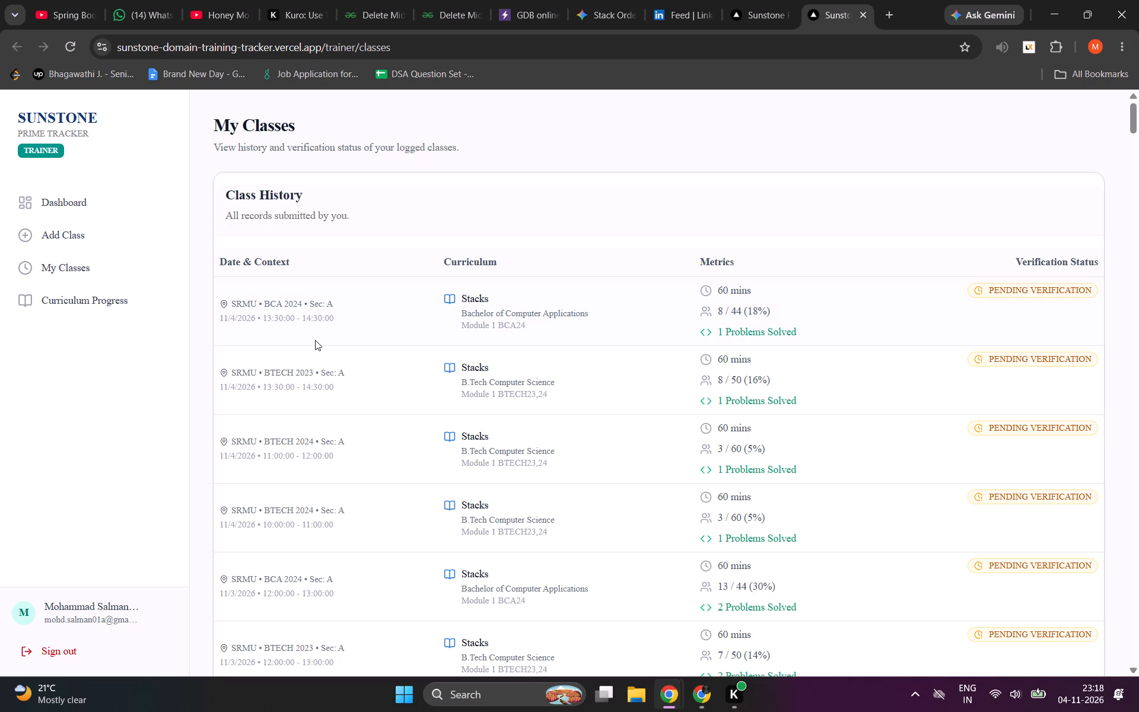
In the Add Class form, set the curriculum taught to Module 1 BTECH23,24, topic Stacks, subtopic 2.5.4 Problems on Stack.
click(782, 0)
scroll(348, 383, down, 1)
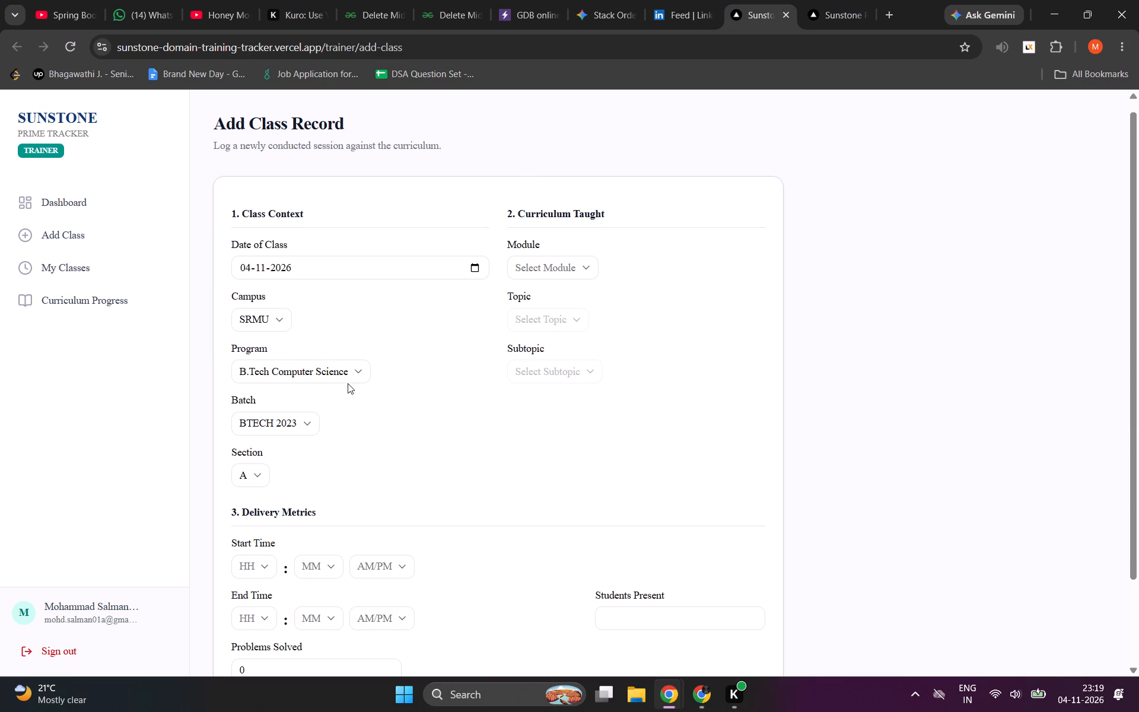
scroll(348, 383, down, 1)
scroll(332, 322, up, 2)
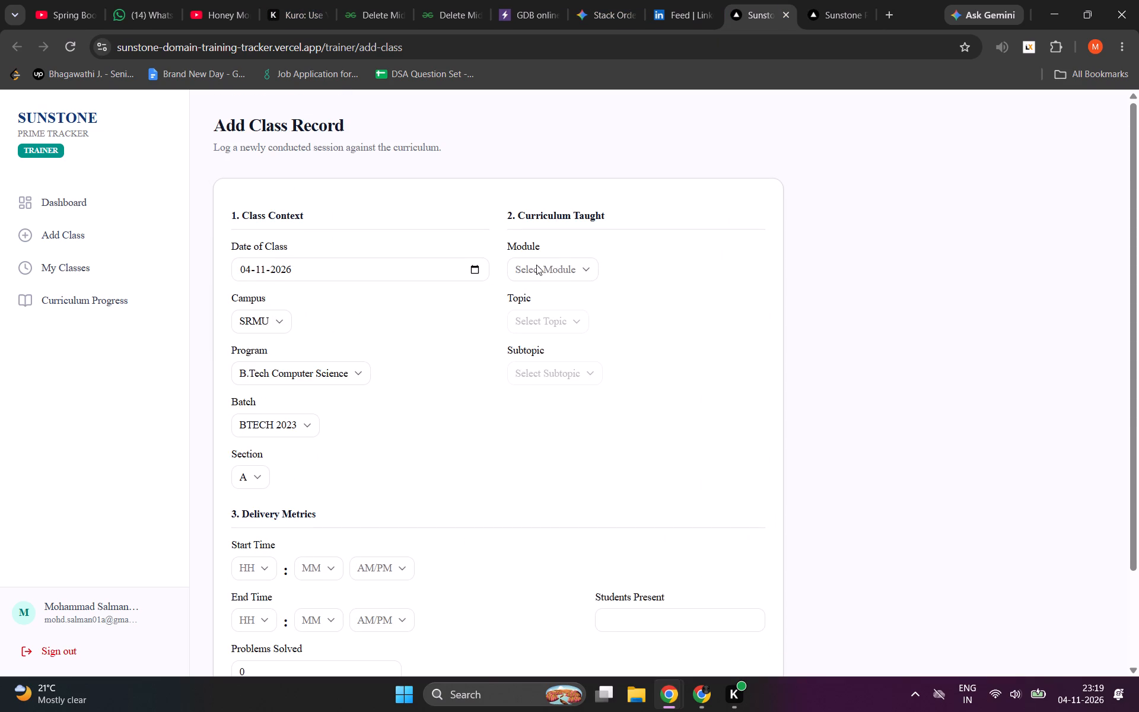
click(537, 264)
click(537, 264)
click(565, 326)
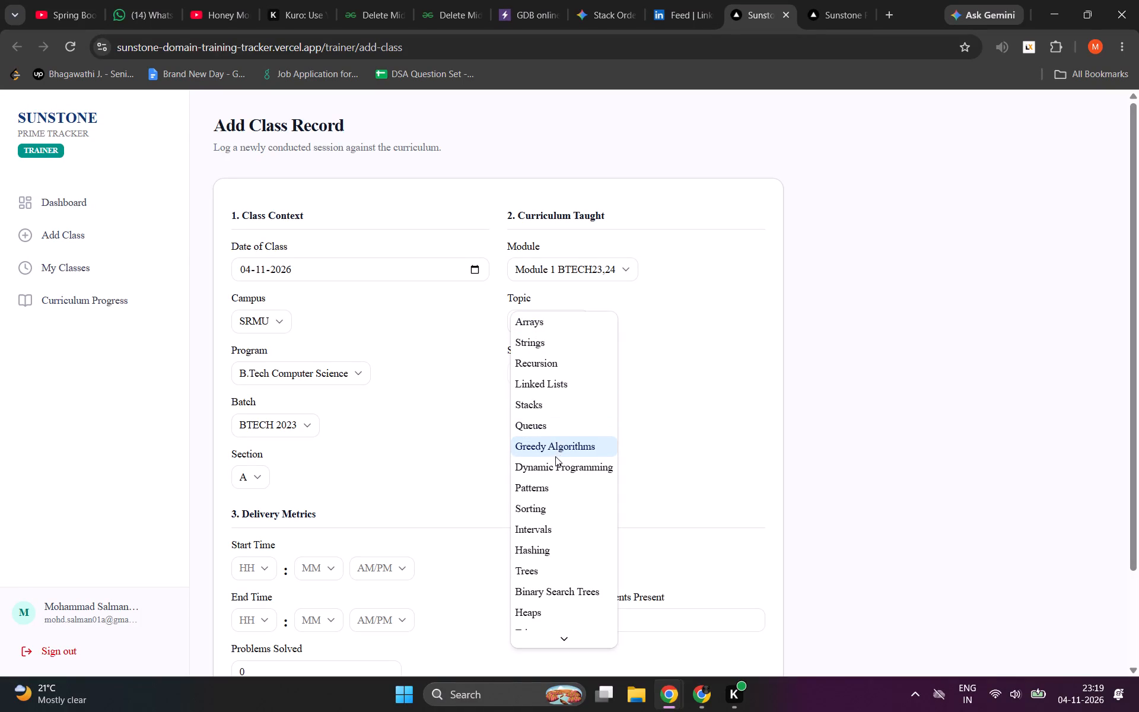
click(541, 412)
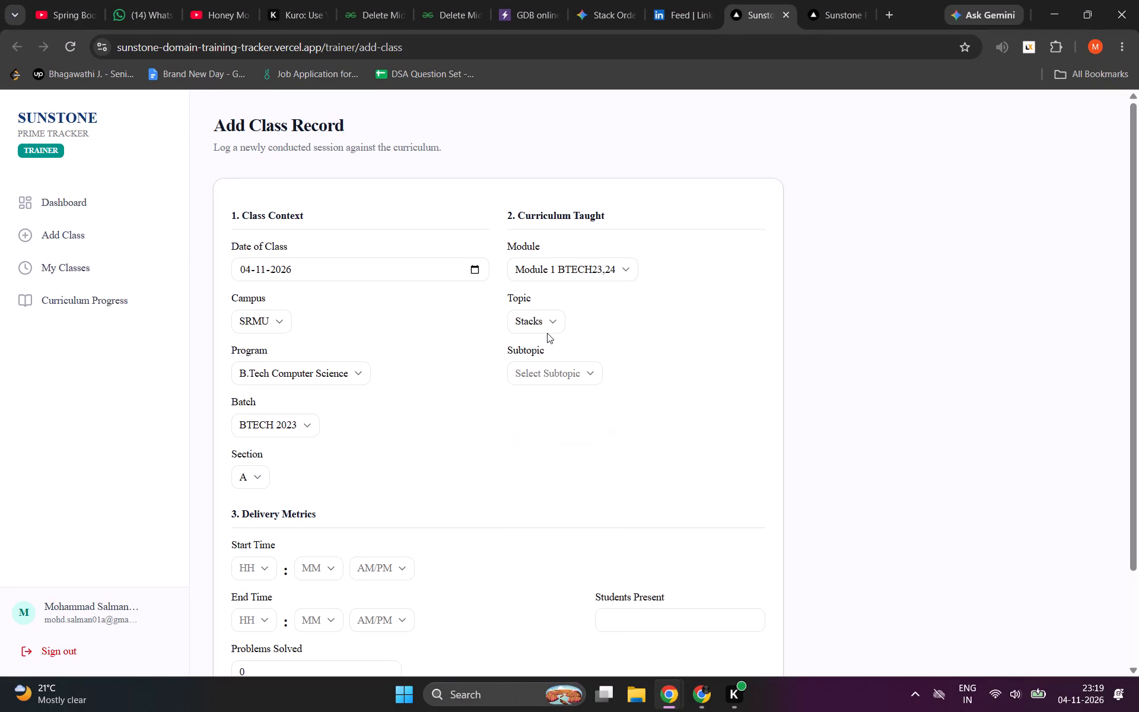
click(542, 370)
click(549, 441)
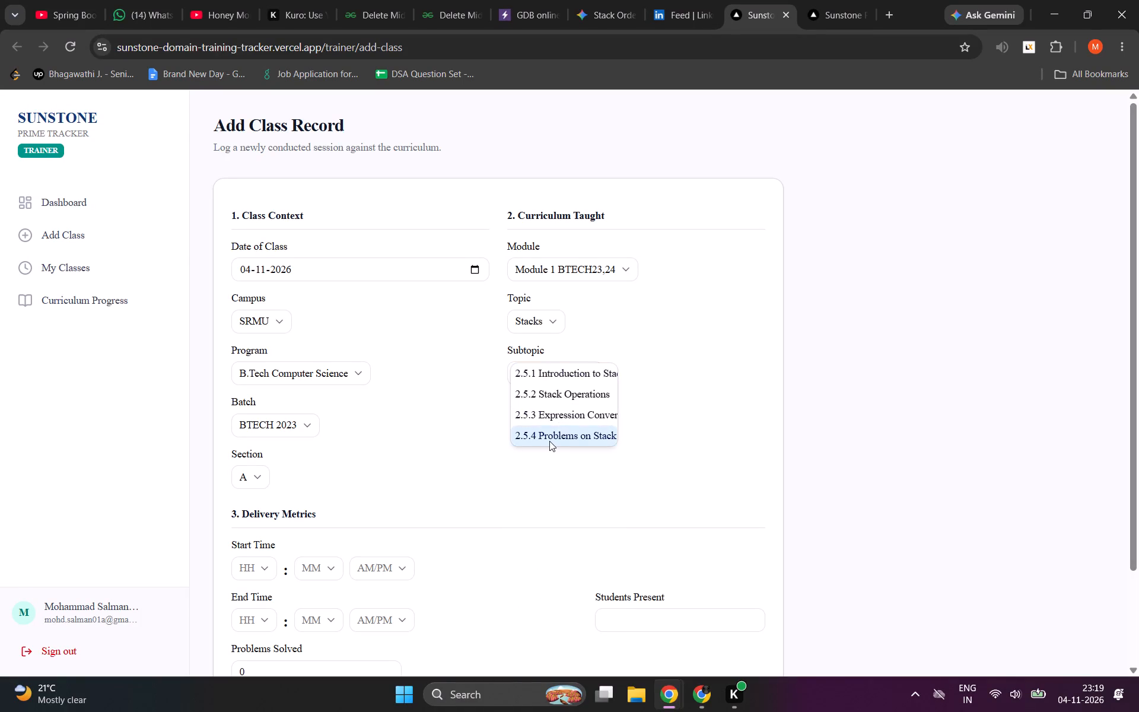
Set the start time's hour and minutes to 02:30 and check the logged sessions in the My Classes history.
scroll(361, 462, down, 1)
click(254, 453)
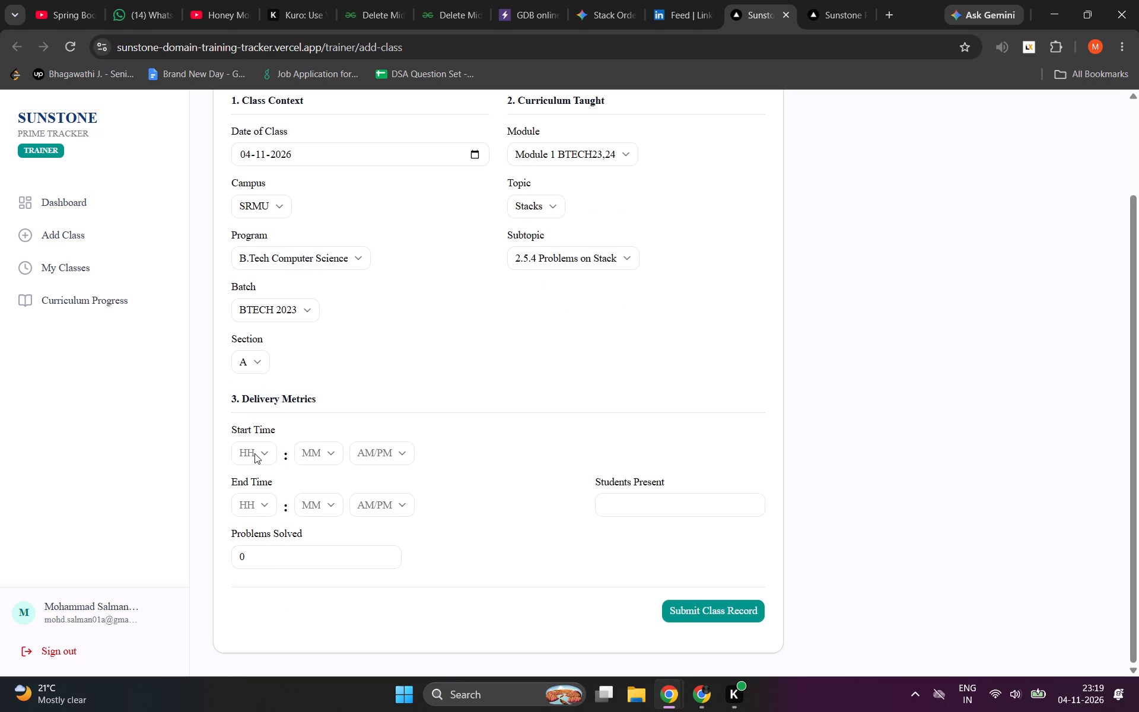
click(254, 453)
click(254, 453)
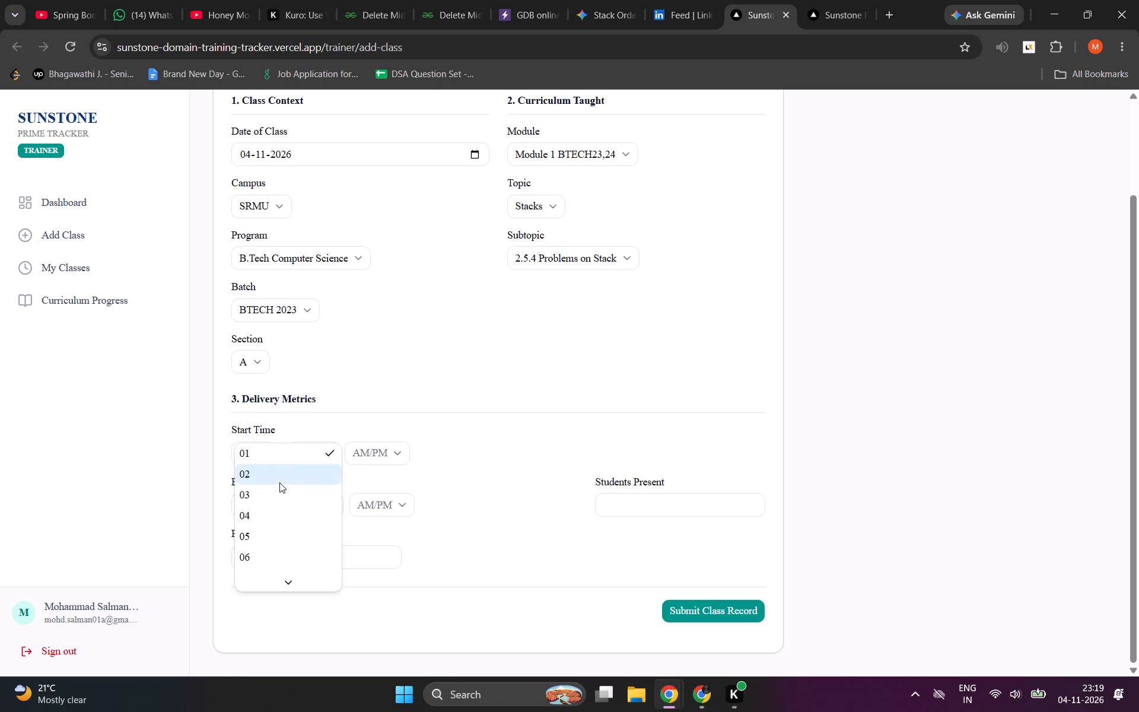
click(260, 473)
click(306, 443)
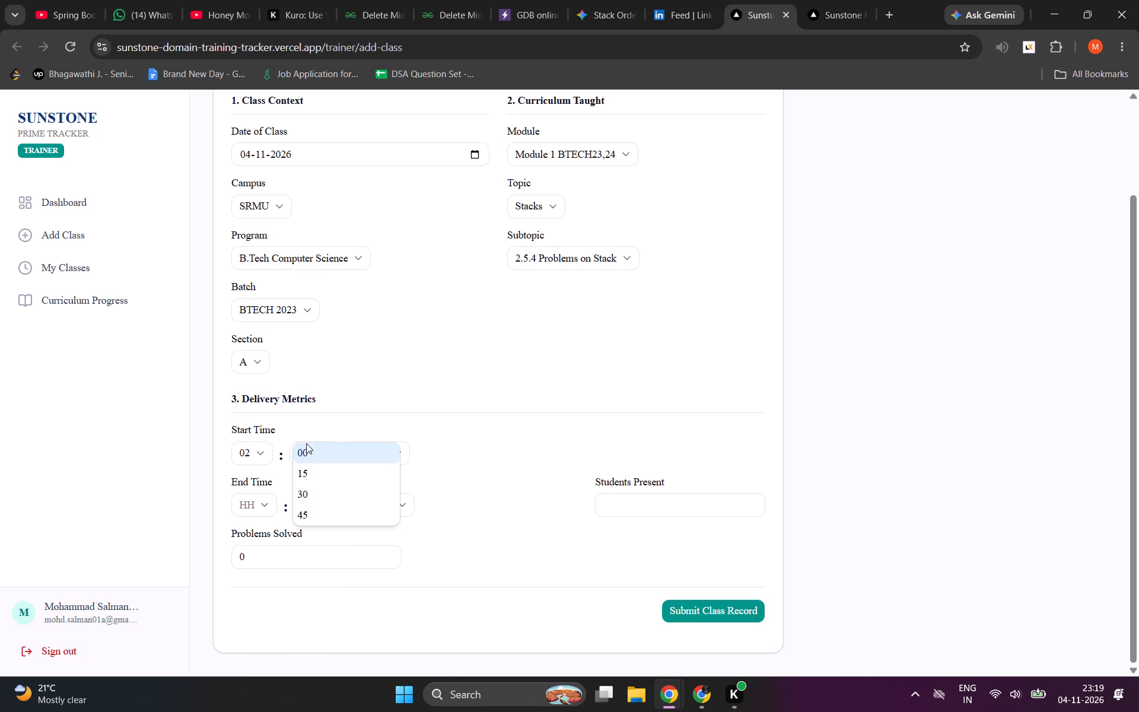
click(306, 490)
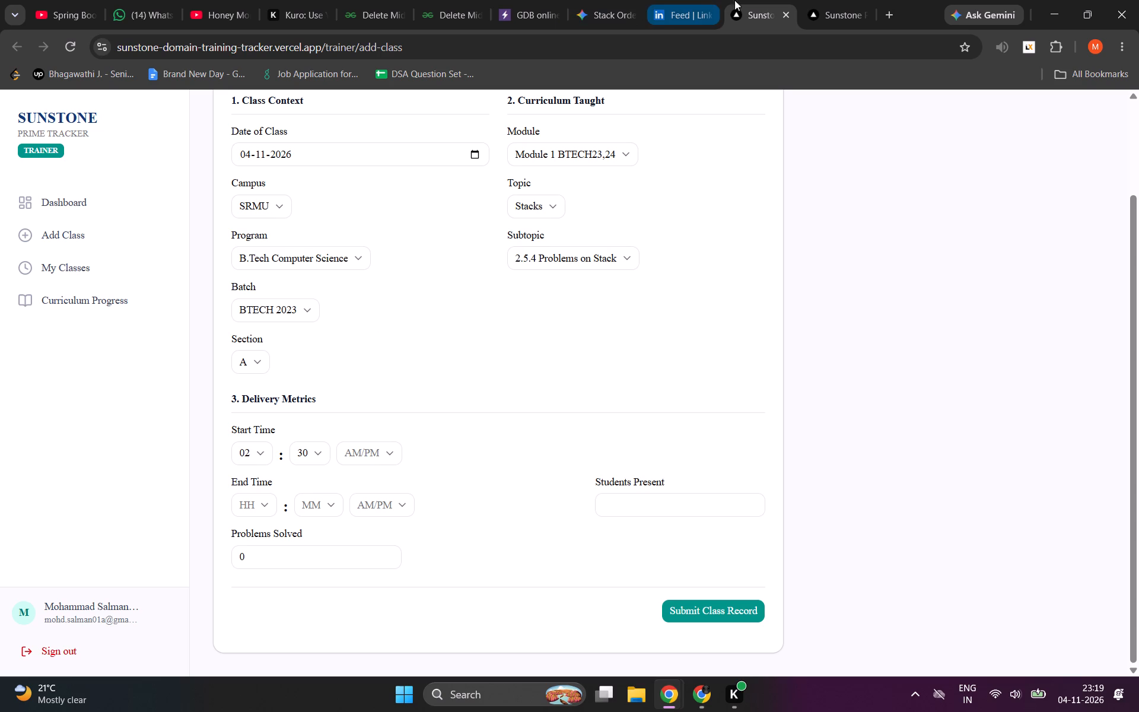
click(829, 0)
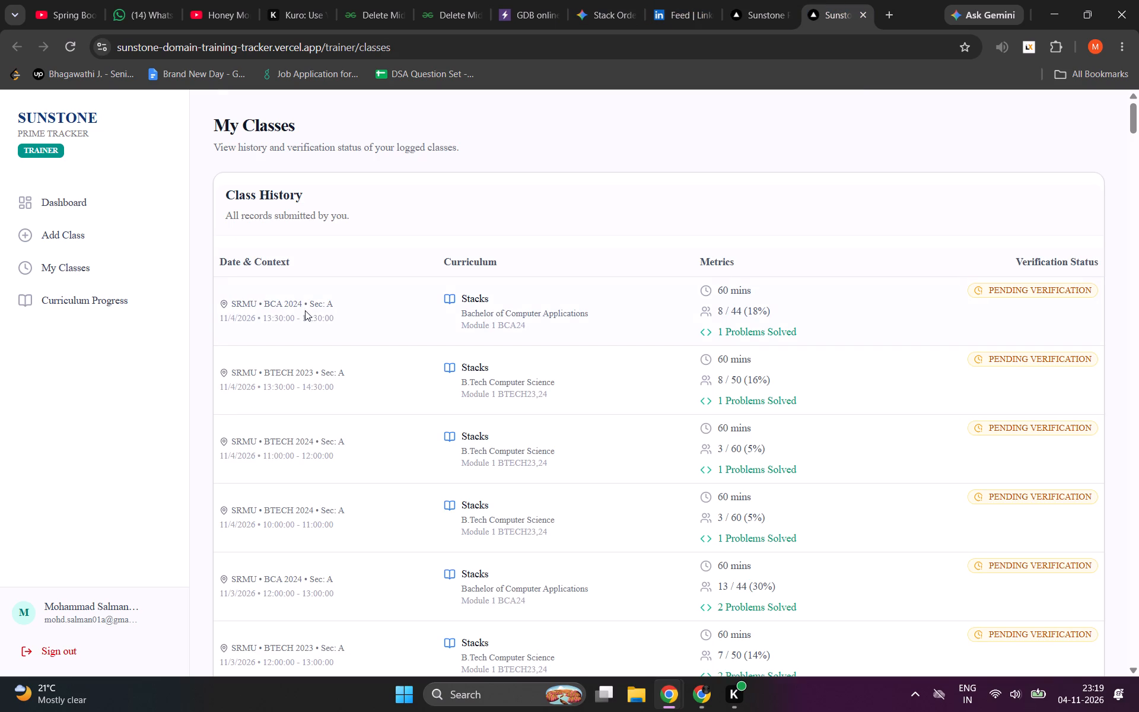
click(747, 0)
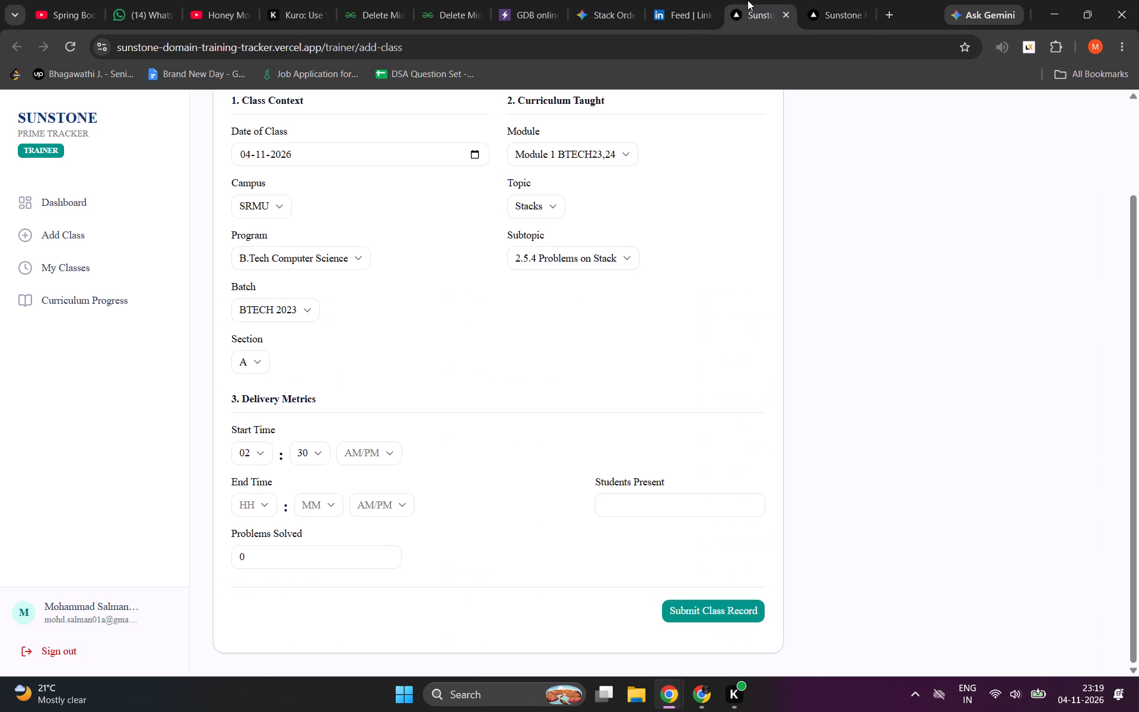
Set the end time to 03:30 and mark both the start and end times as PM.
click(257, 499)
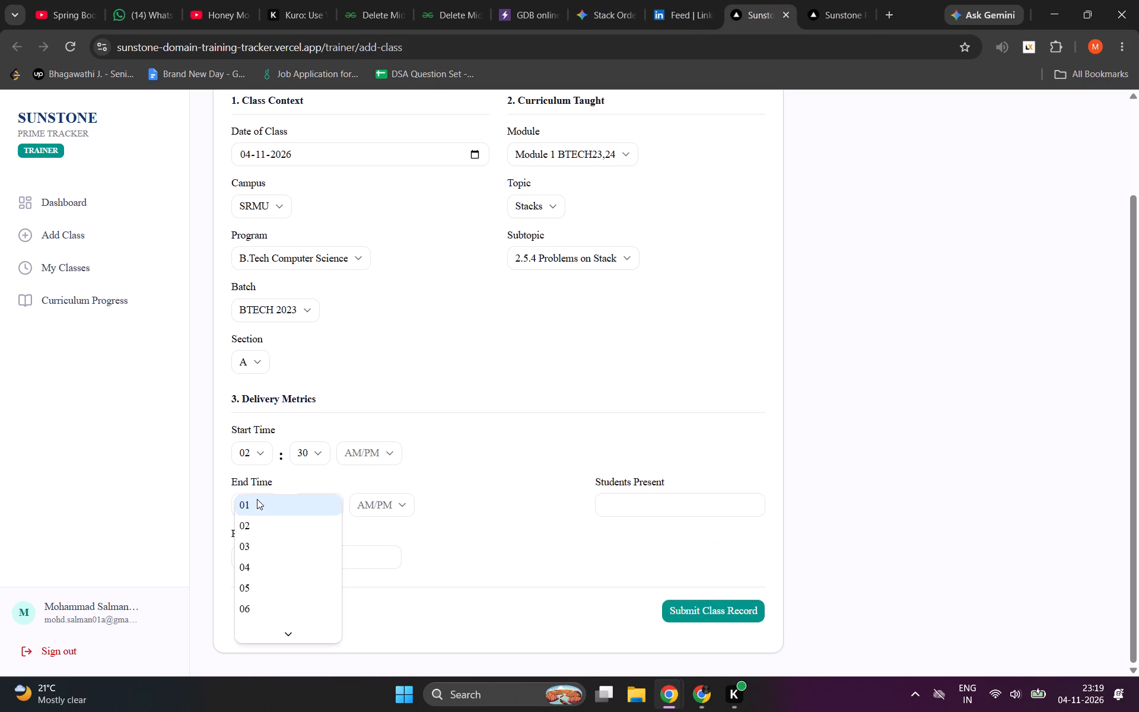
click(253, 541)
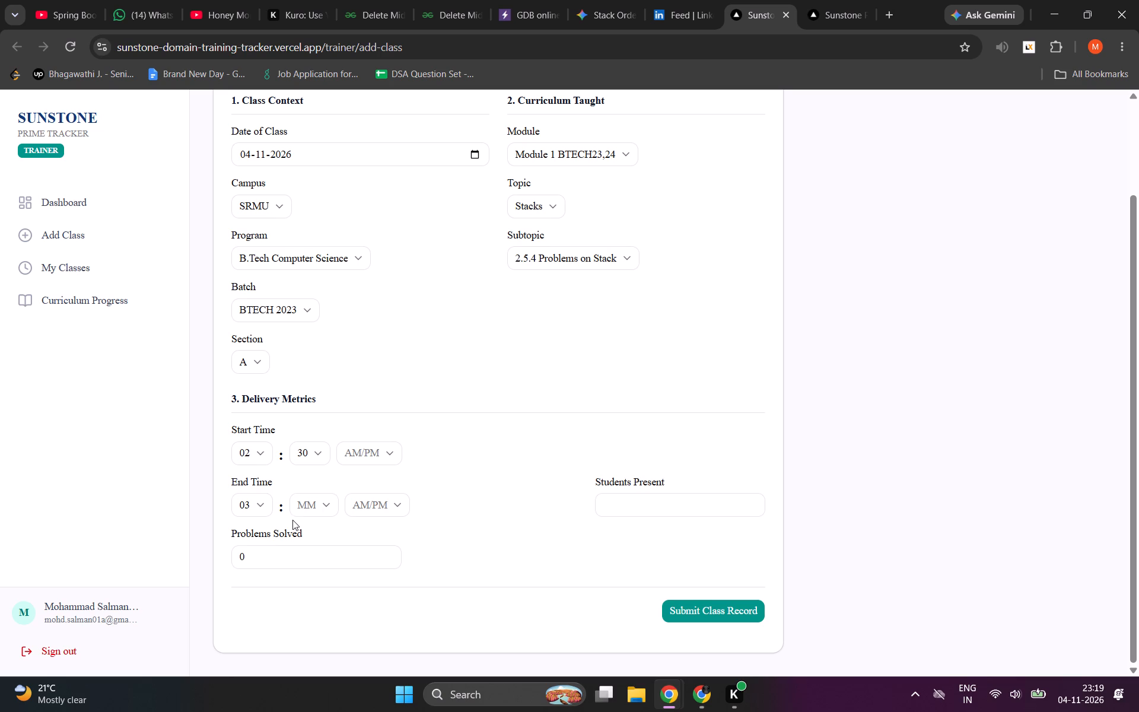
click(300, 510)
click(310, 554)
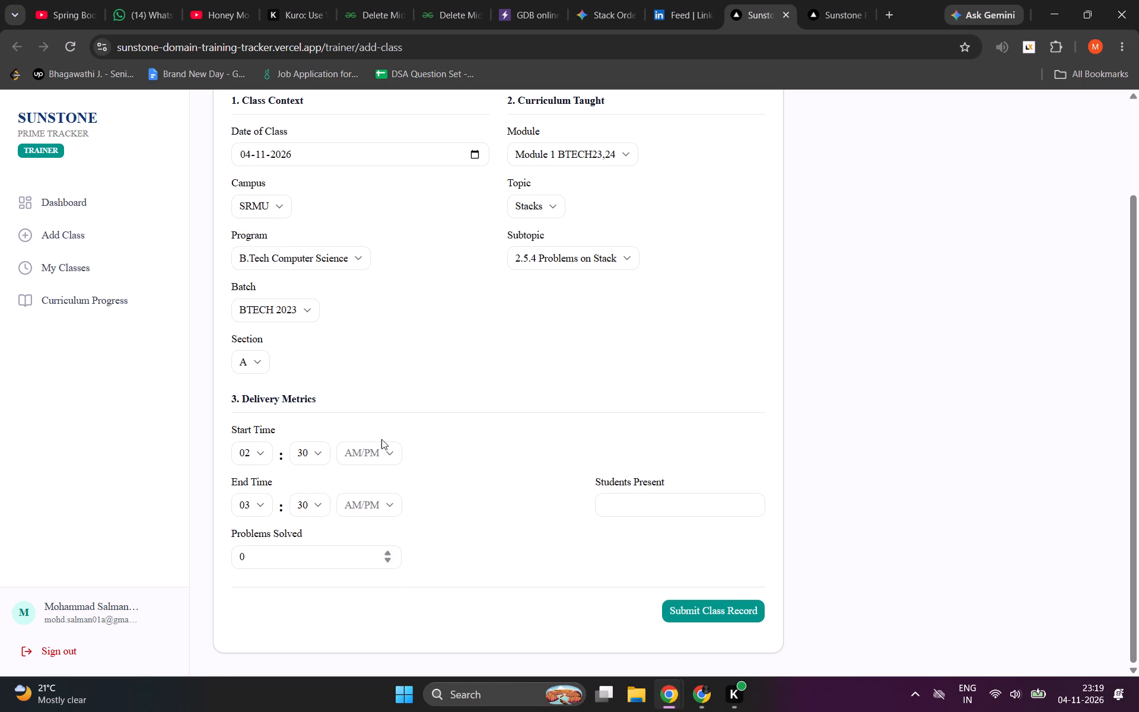
click(380, 456)
click(372, 466)
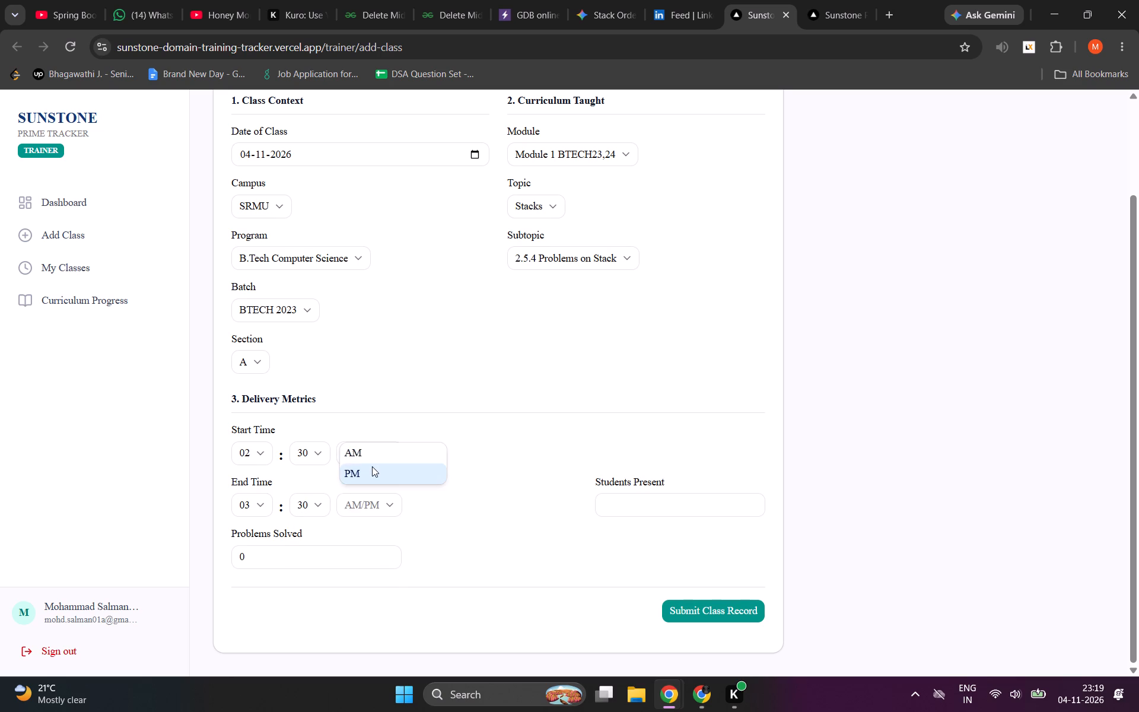
click(374, 501)
click(364, 519)
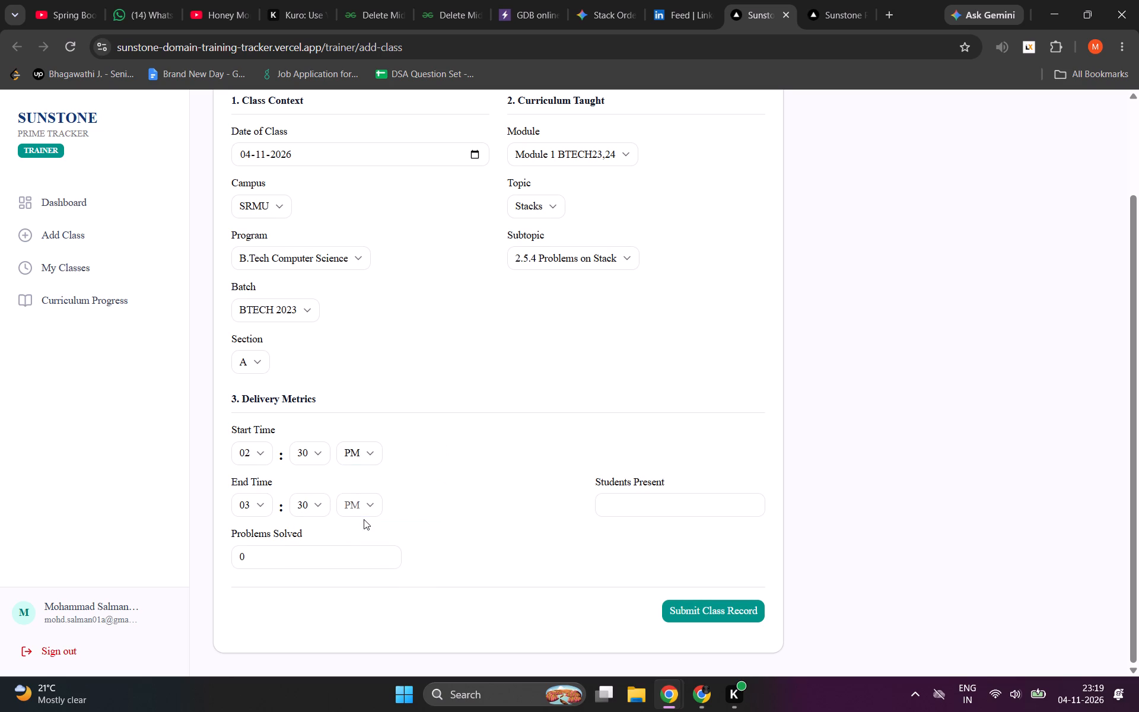
Enter 1 problem solved and 8 students present, and submit the BTECH 2023 class record.
click(294, 570)
triple_click(292, 550)
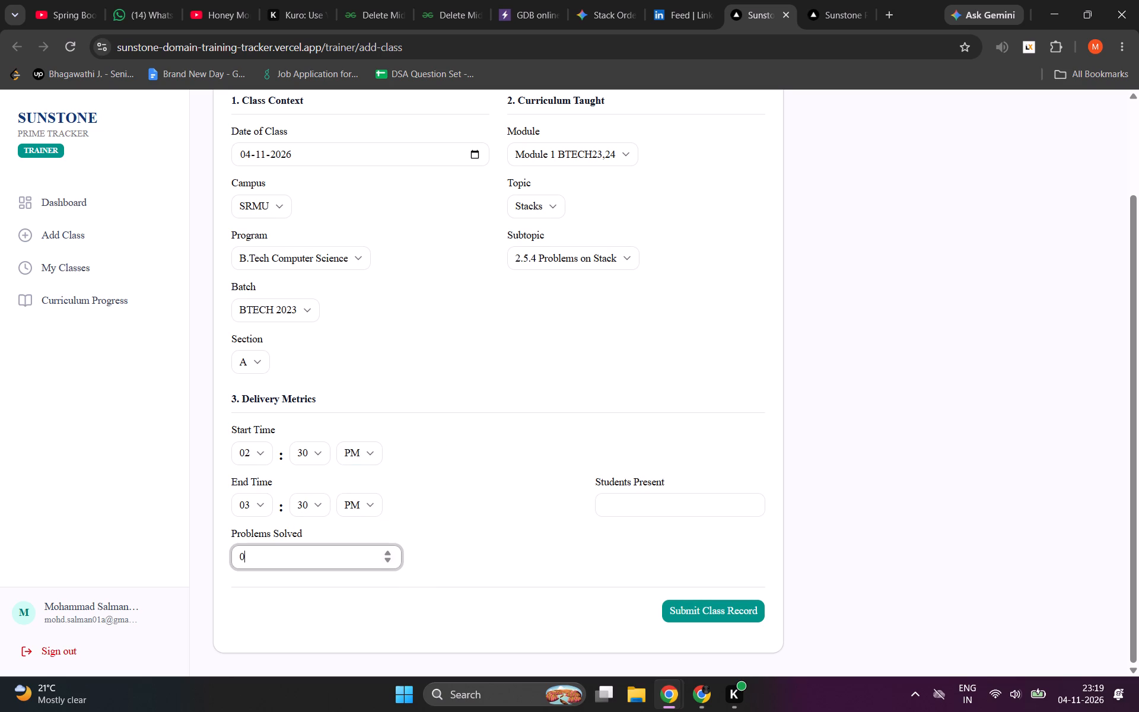
key(BackSpace)
key(1)
click(619, 507)
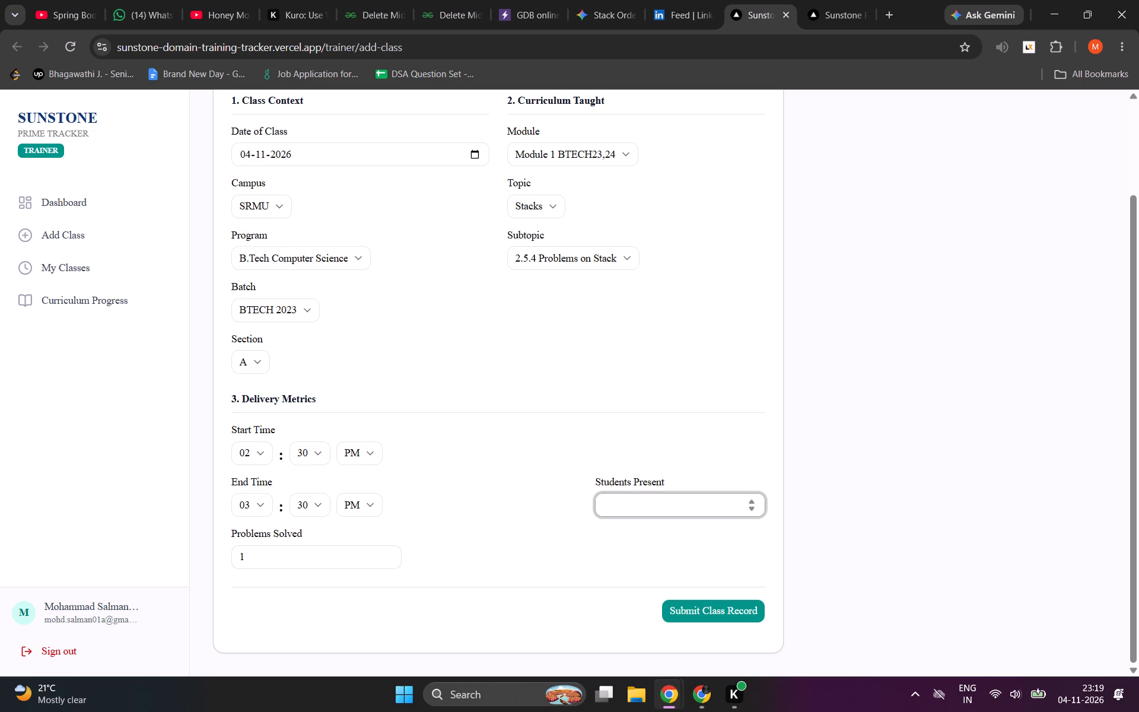
key(8)
scroll(492, 536, up, 7)
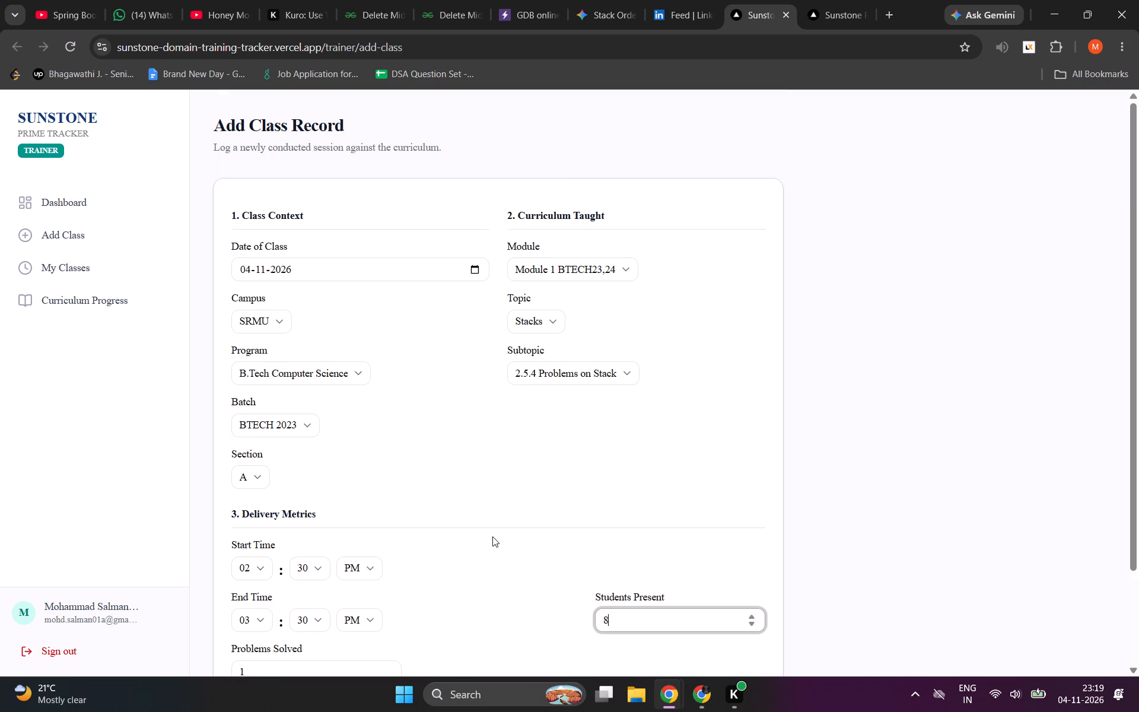
scroll(411, 396, down, 3)
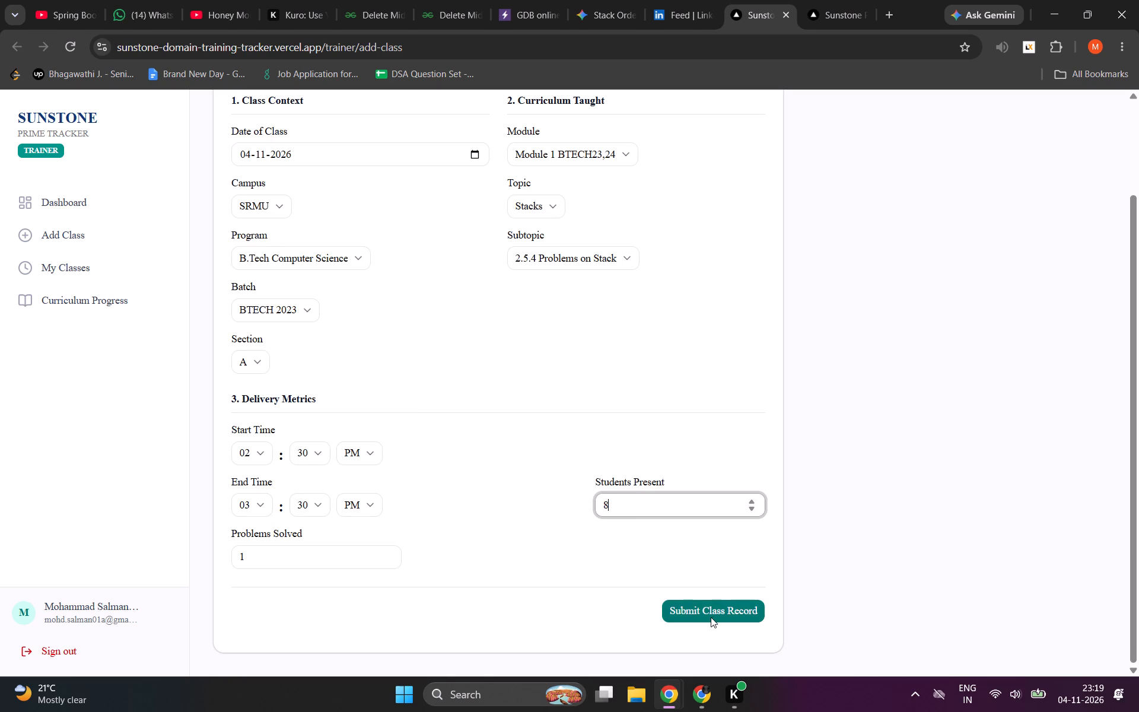
click(712, 616)
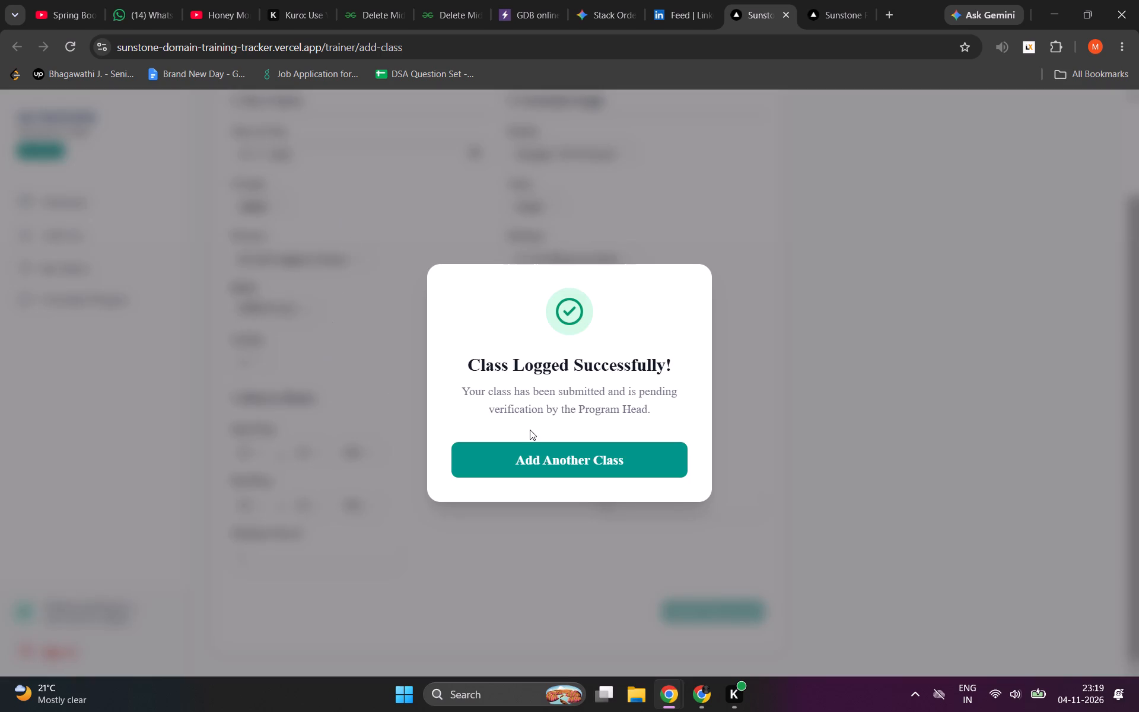
Start another class record for campus SRMU, program Bachelor of Computer Applications, batch BCA 2024, section A.
click(543, 447)
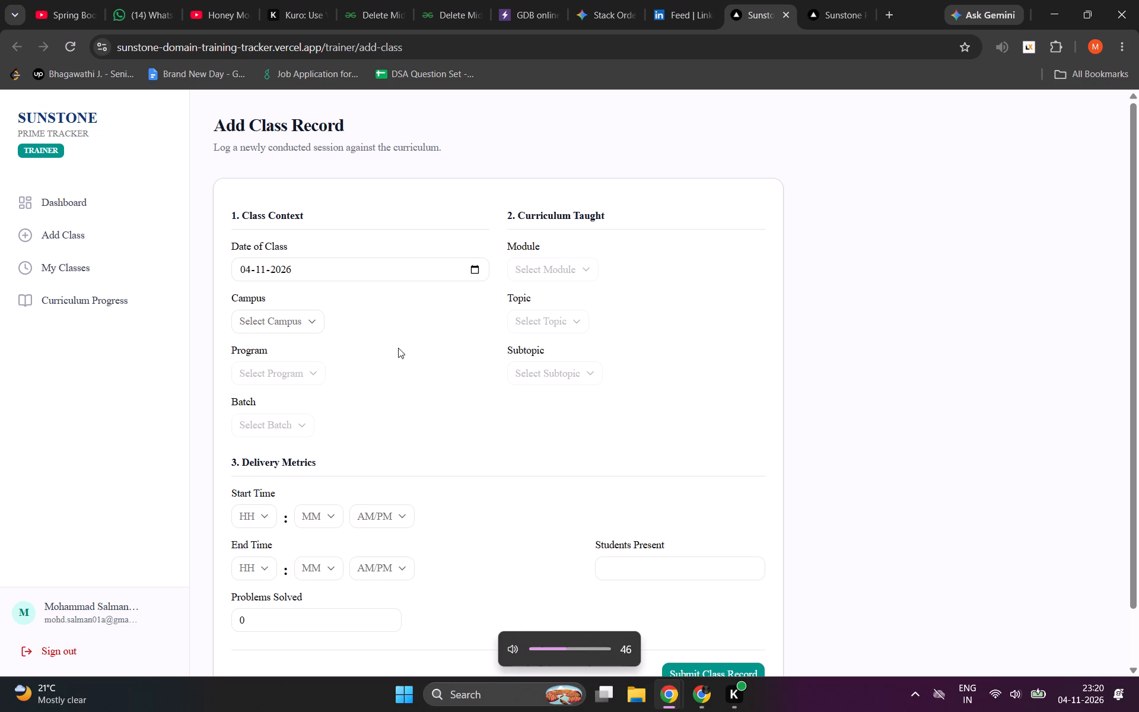
click(303, 326)
click(303, 326)
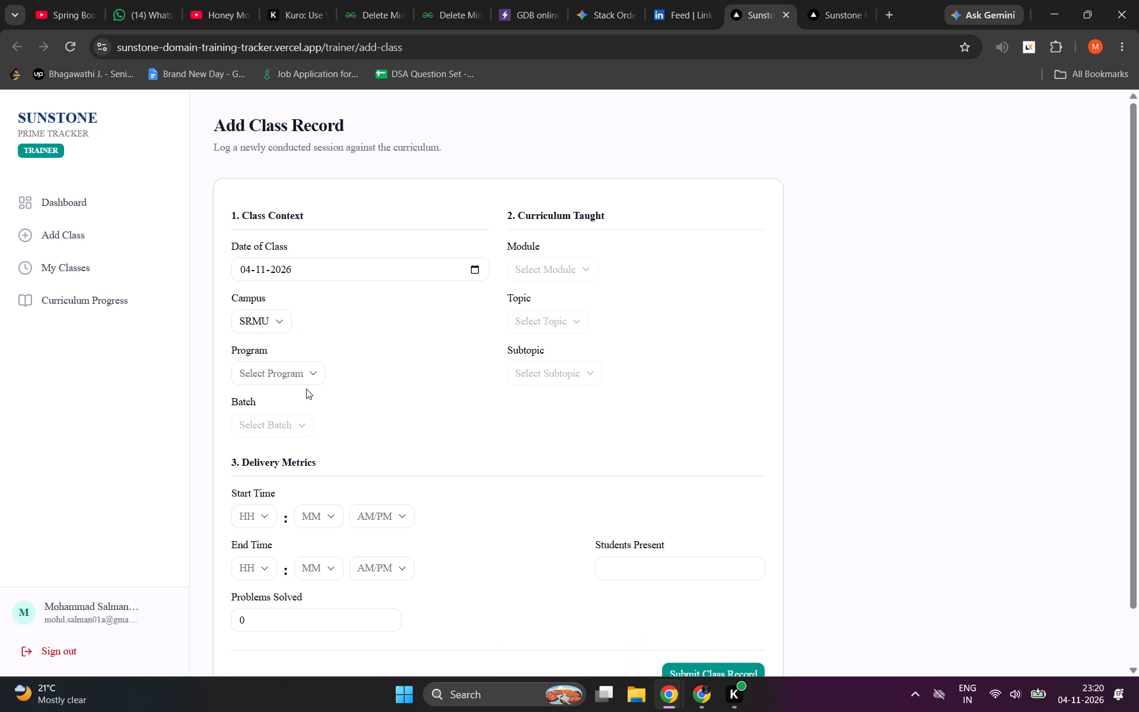
click(307, 374)
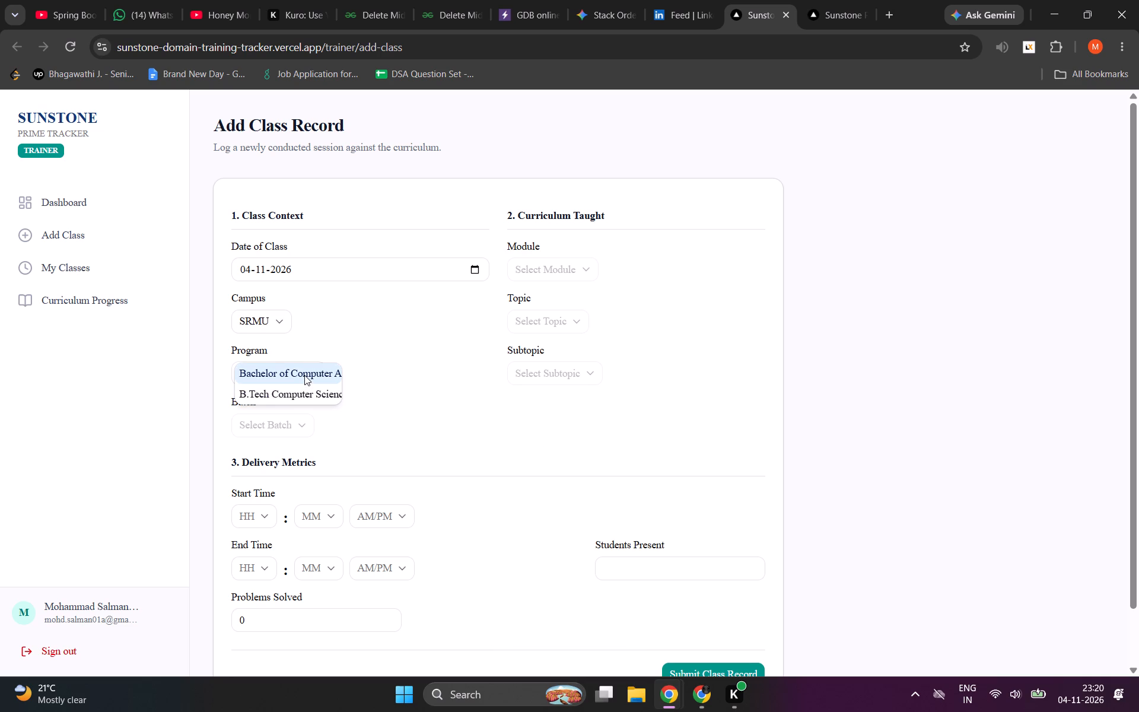
click(304, 375)
click(307, 425)
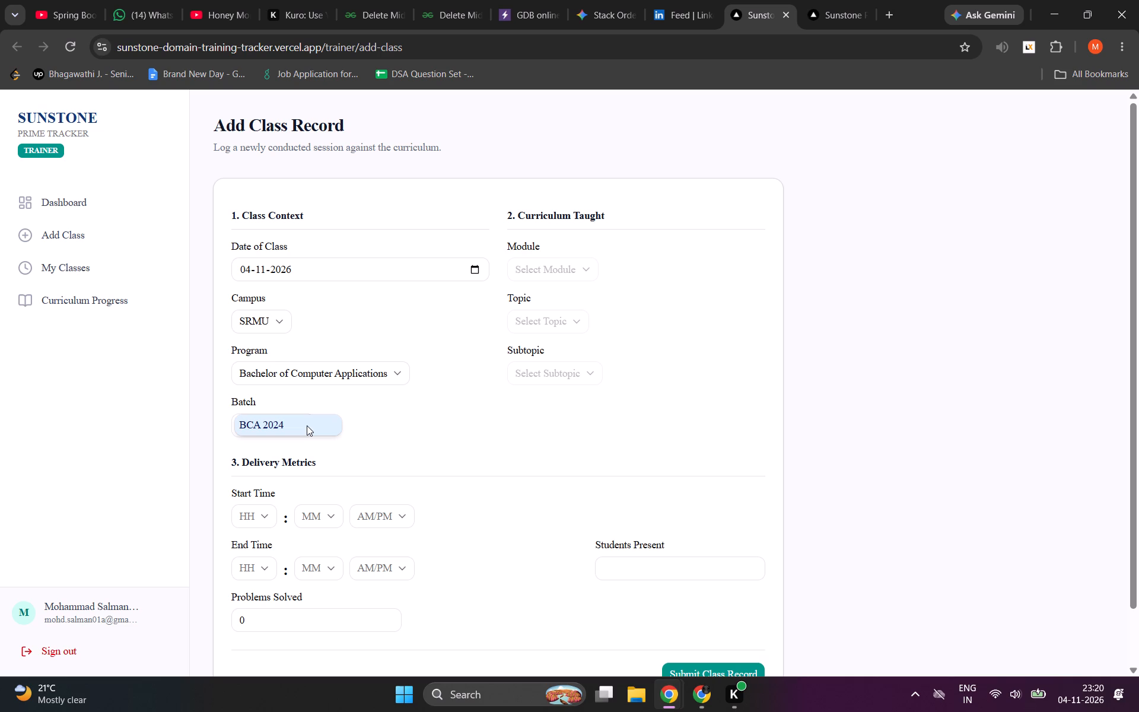
click(307, 425)
click(293, 478)
click(293, 478)
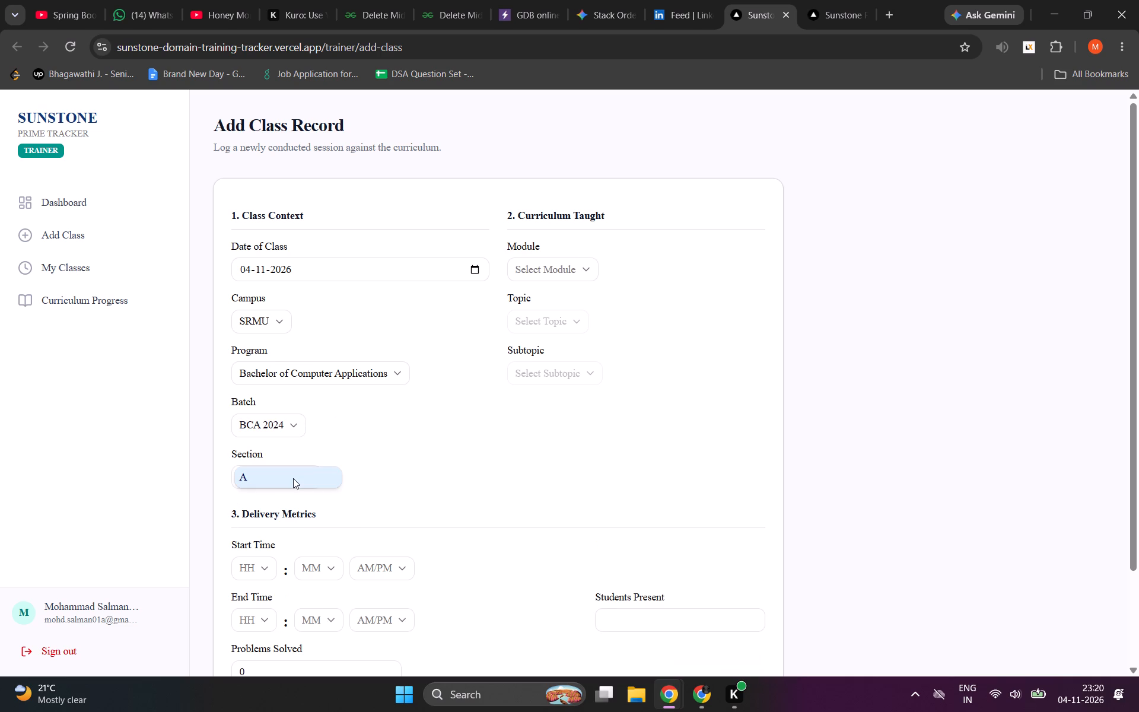
Set the curriculum taught to Module 1 BCA24, topic Stacks, subtopic 2.5.4 Problems on Stack.
click(543, 265)
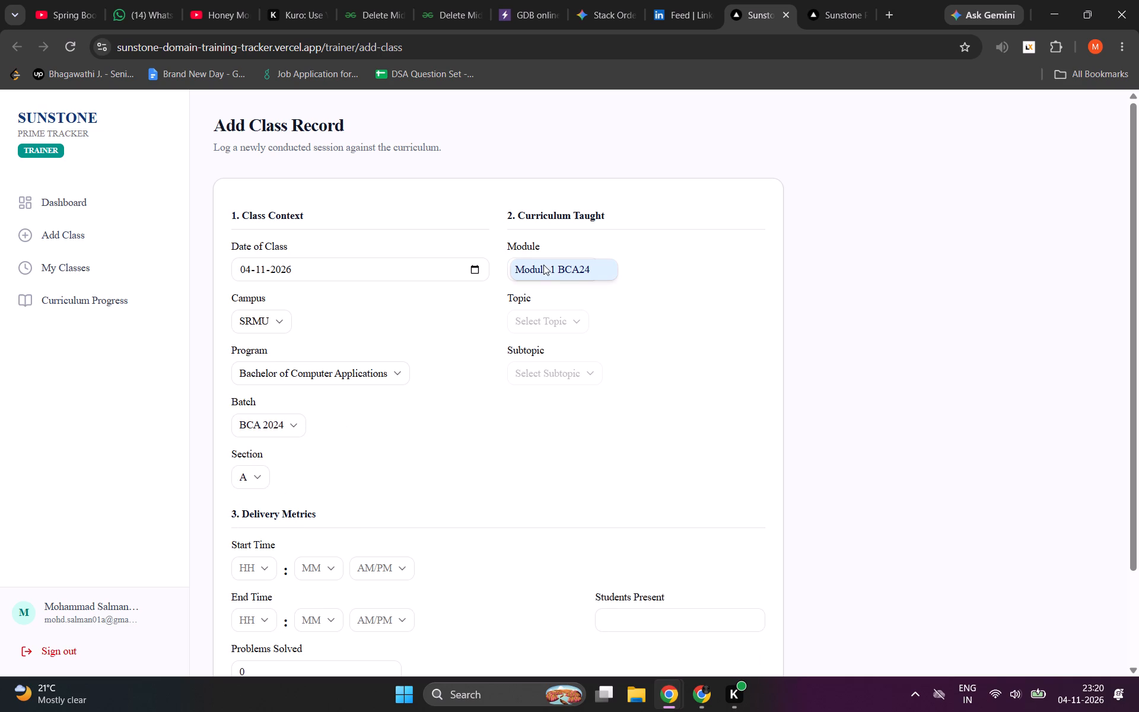
click(562, 272)
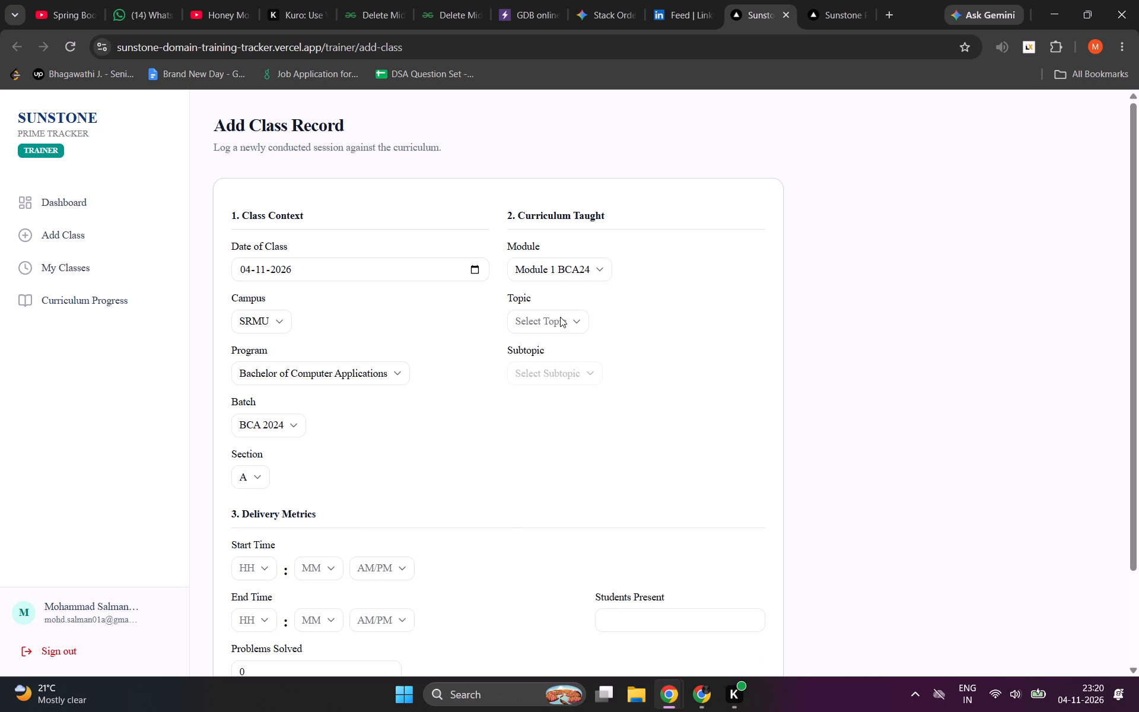
click(560, 317)
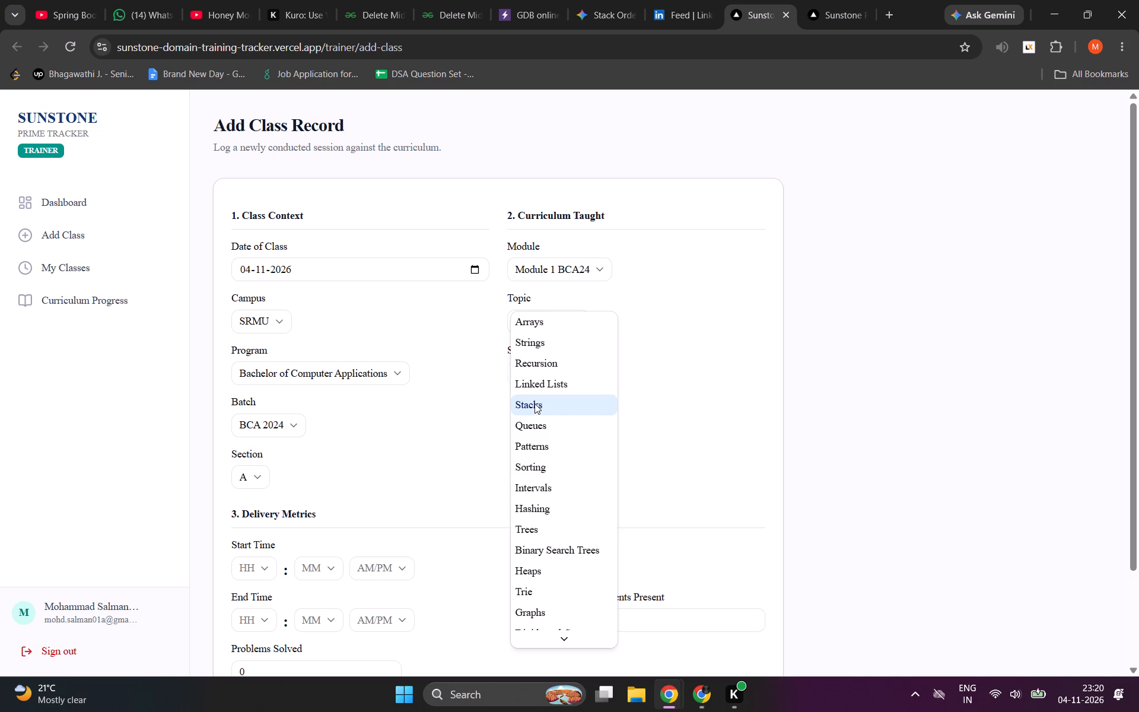
click(536, 405)
click(560, 388)
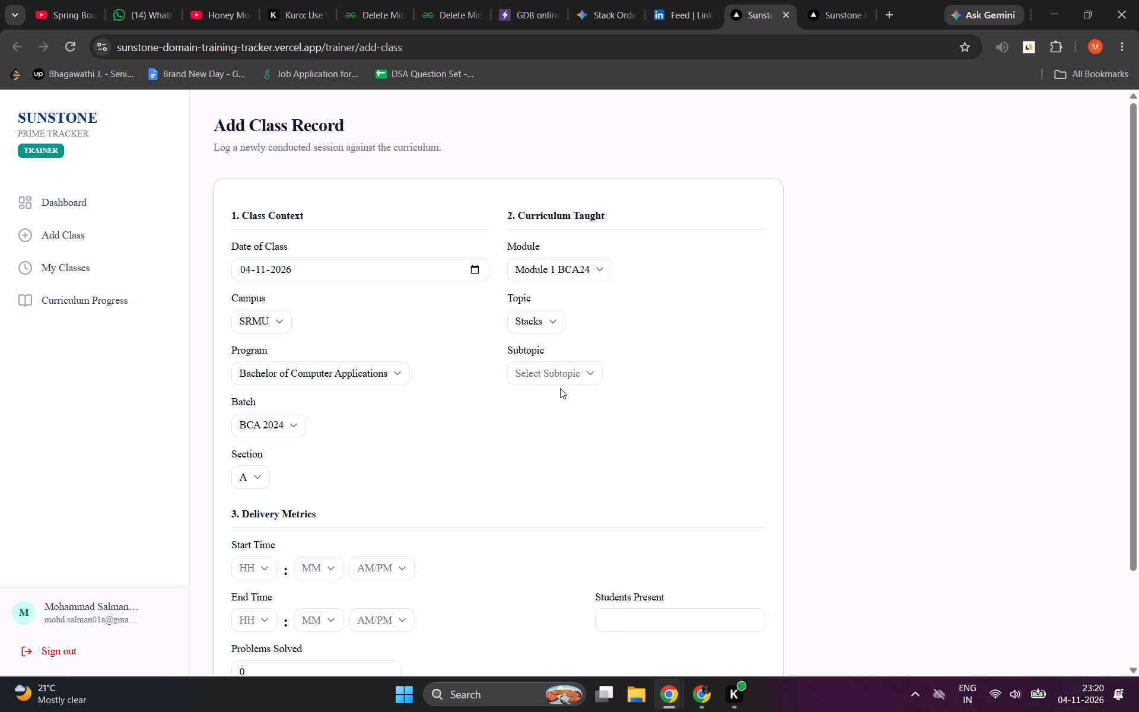
click(567, 378)
drag(544, 448, 581, 406)
click(558, 382)
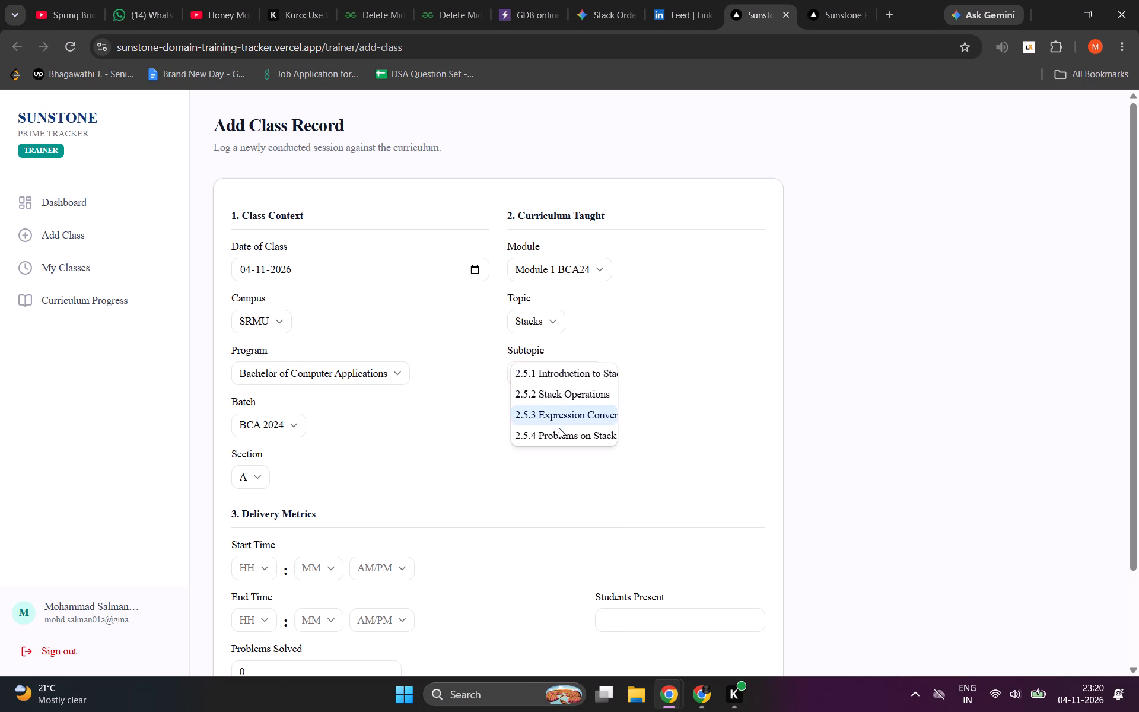
click(558, 431)
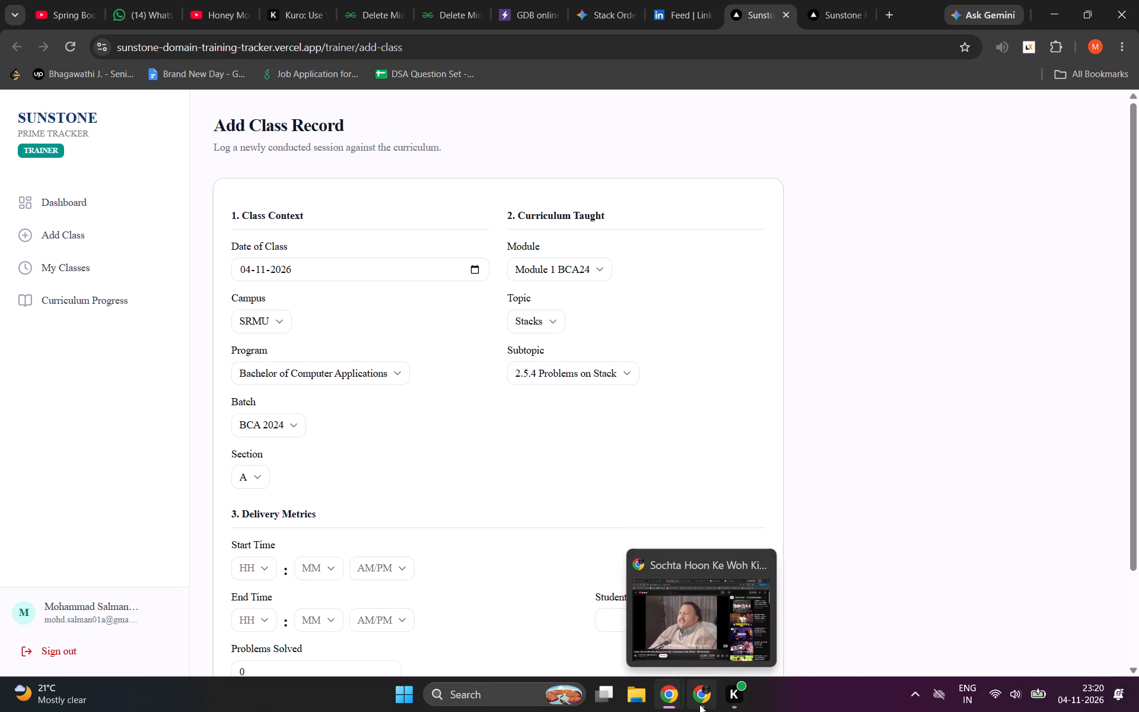
Switch to the YouTube window and lower the volume of the Sochta Hoon Ke Woh Kitne Masoom video.
click(698, 642)
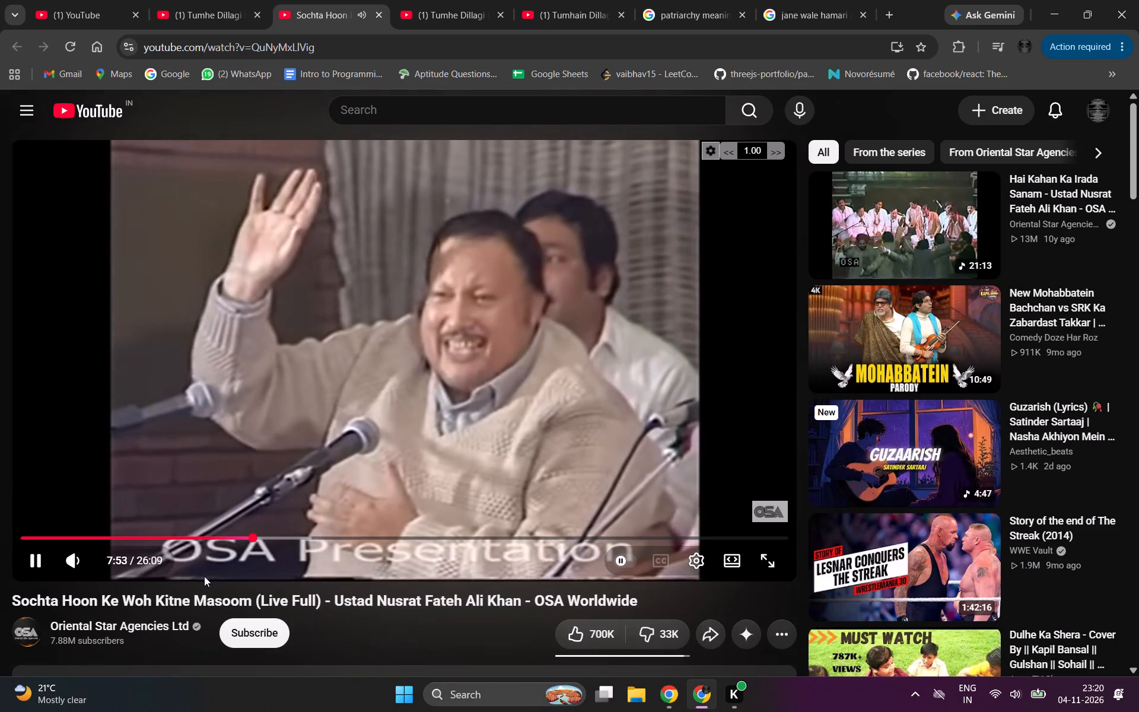
click(398, 588)
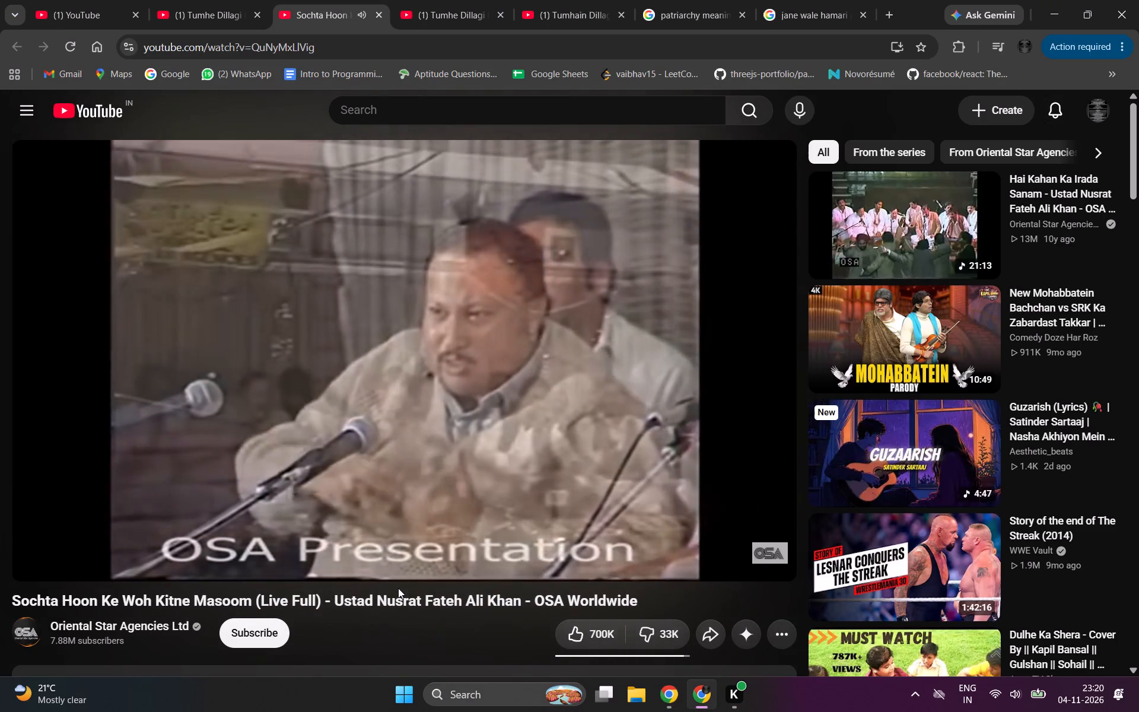
key(Down)
key(Down)
scroll(398, 588, up, 5)
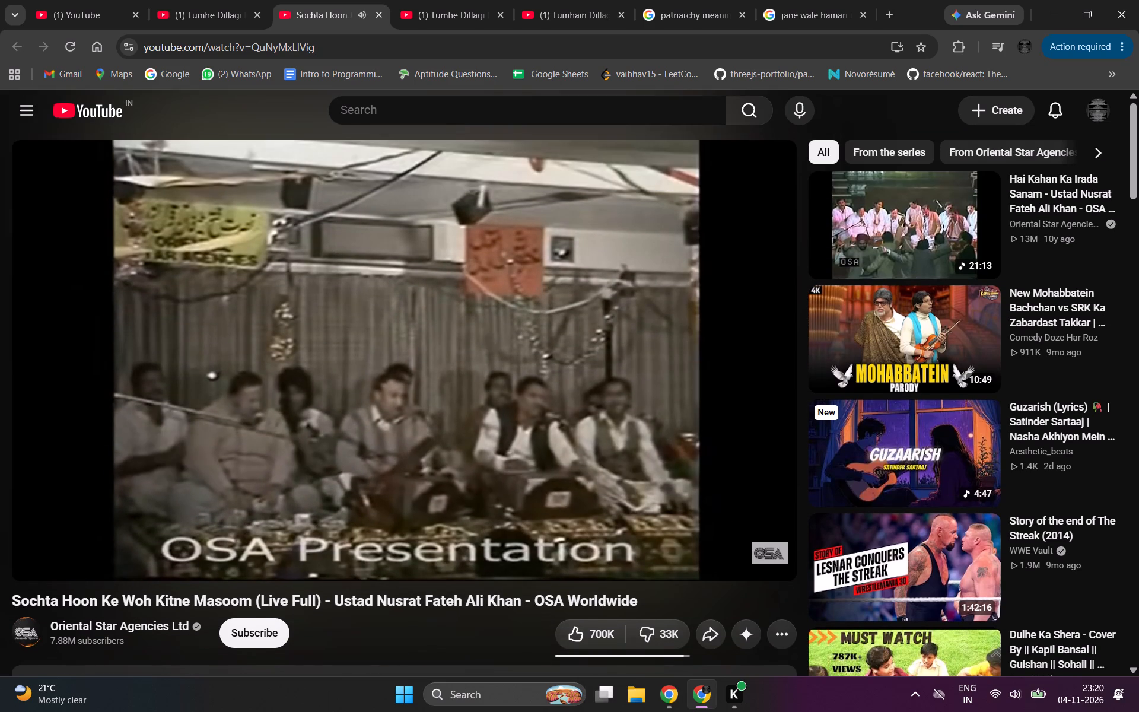
click(277, 561)
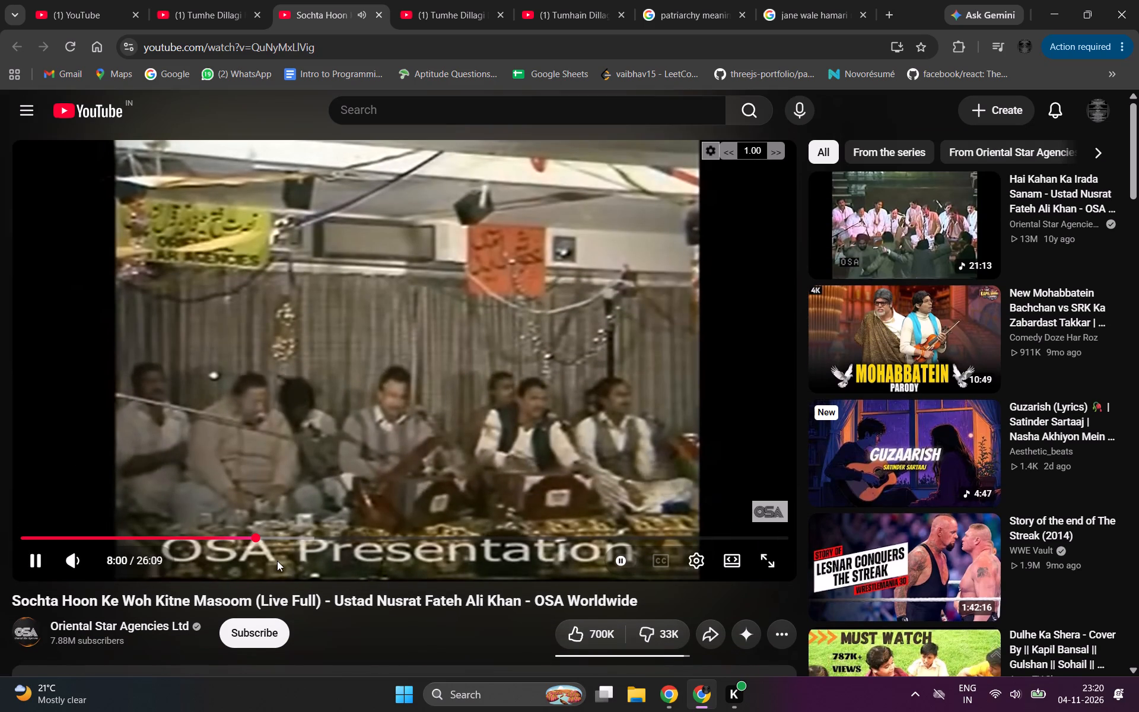
triple_click(277, 561)
click(277, 561)
key(Down)
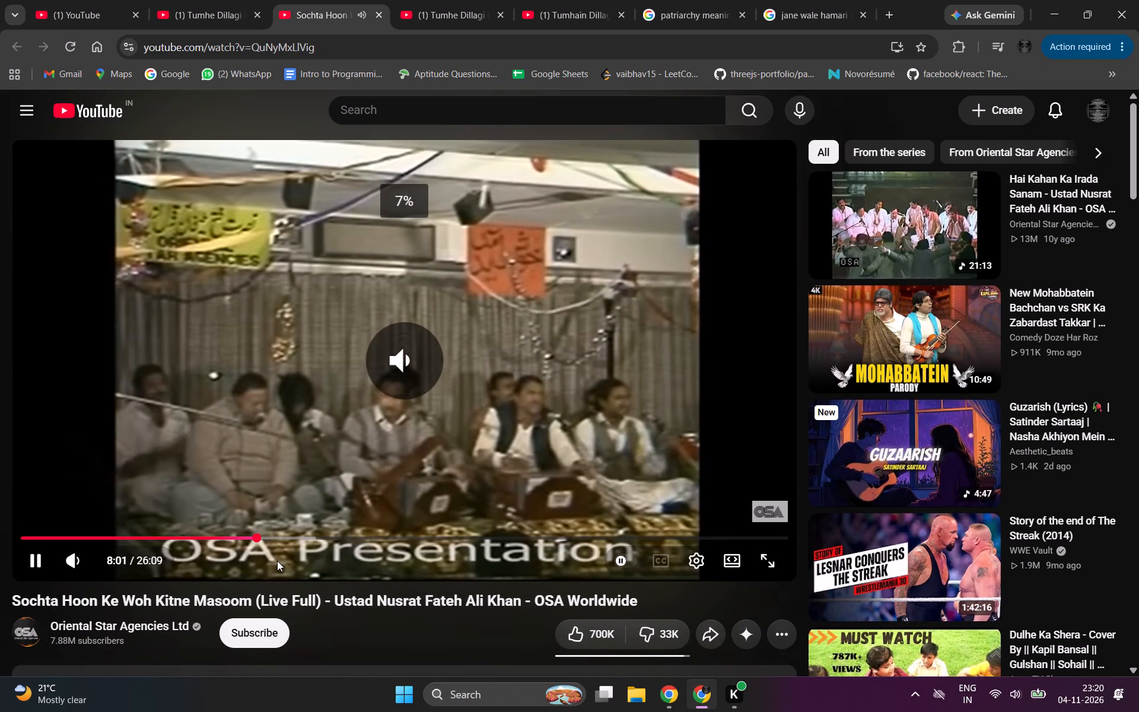
key(Down)
key(Up)
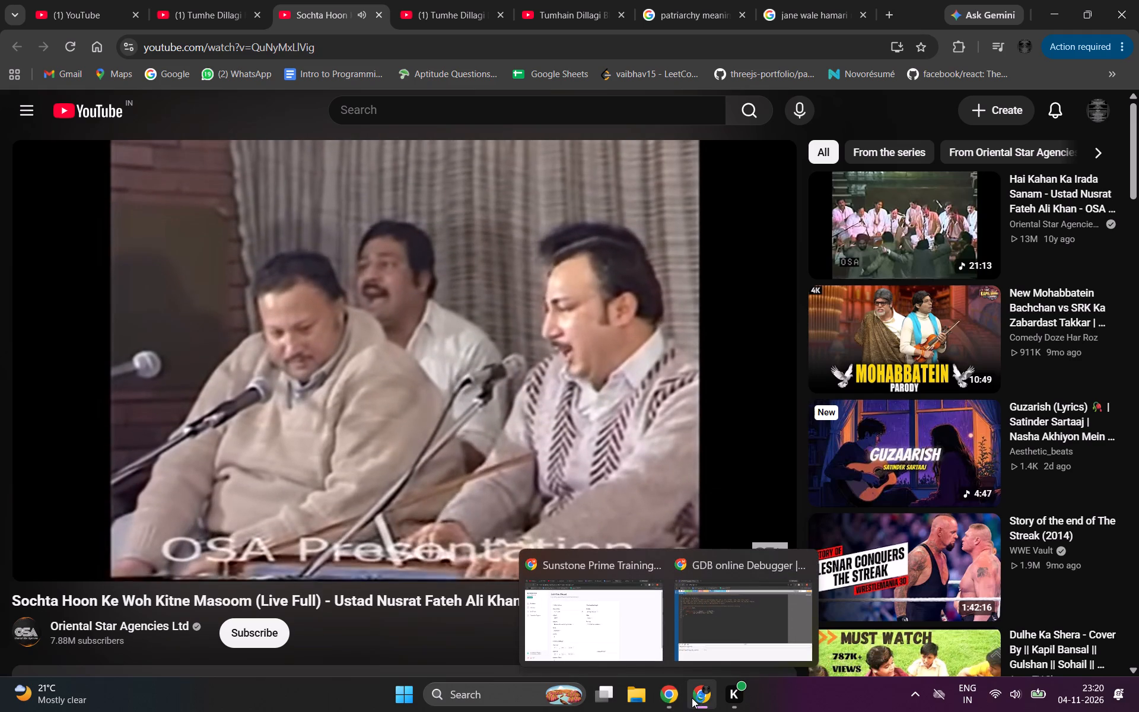
Switch back to the Sunstone tracker and set the BCA 2024 class time from 02:30 PM to 03:30 PM.
click(622, 590)
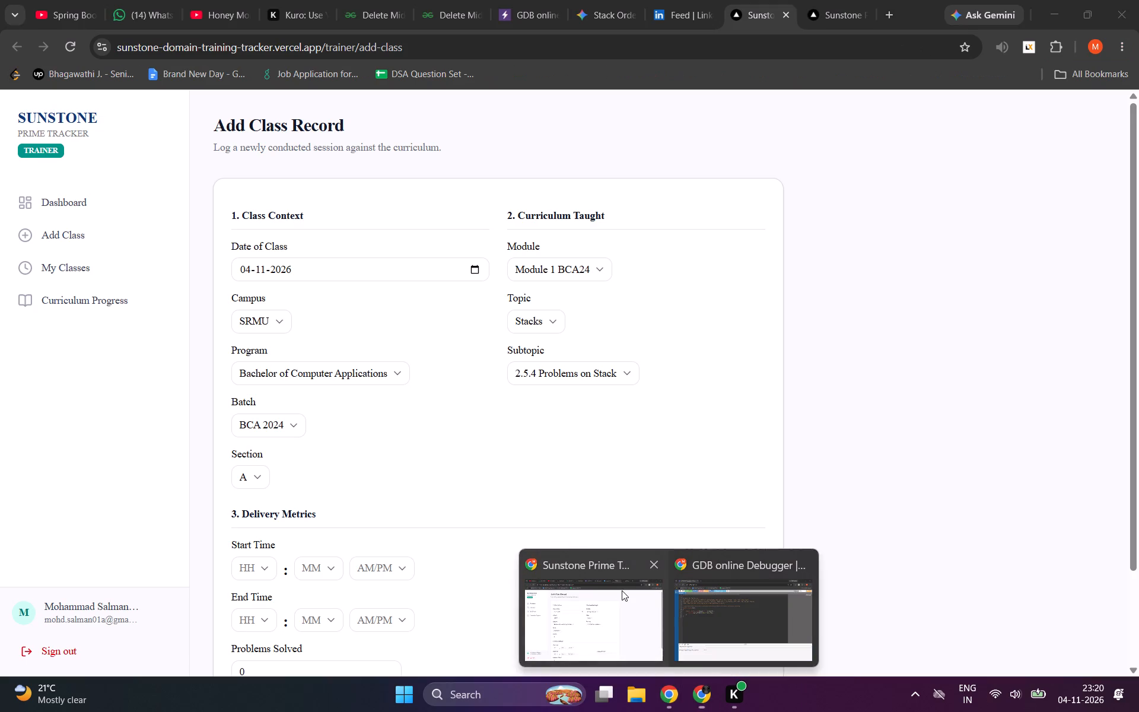
scroll(457, 457, down, 1)
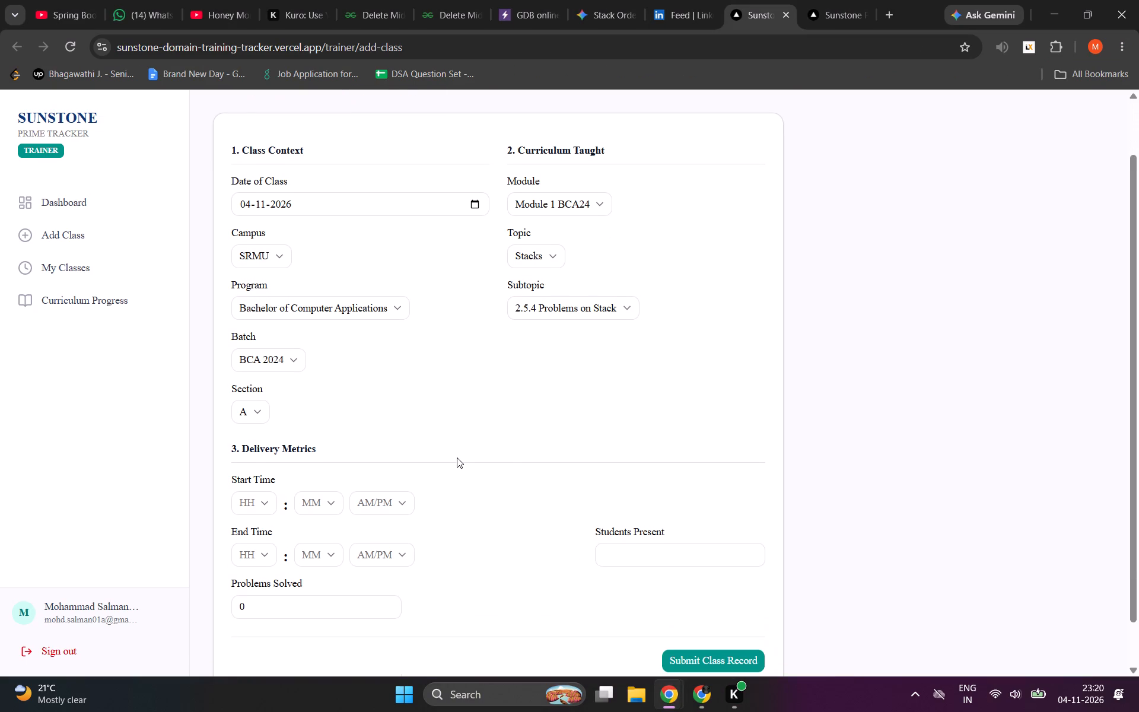
scroll(457, 457, down, 2)
click(262, 501)
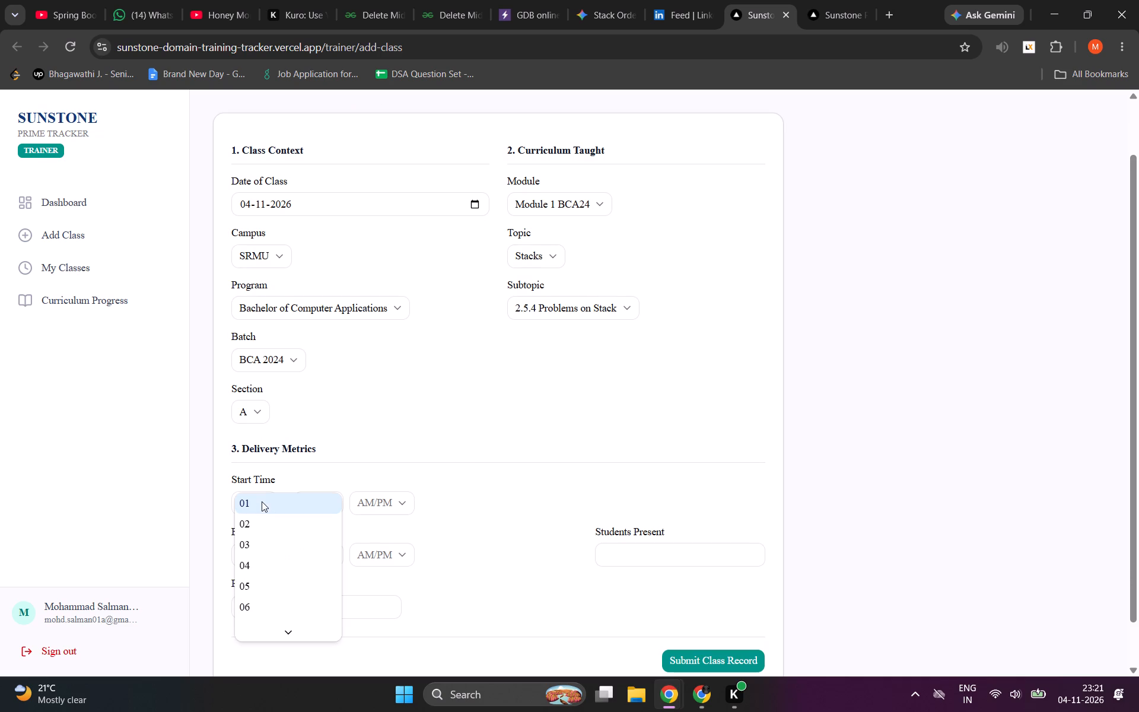
click(253, 518)
click(319, 507)
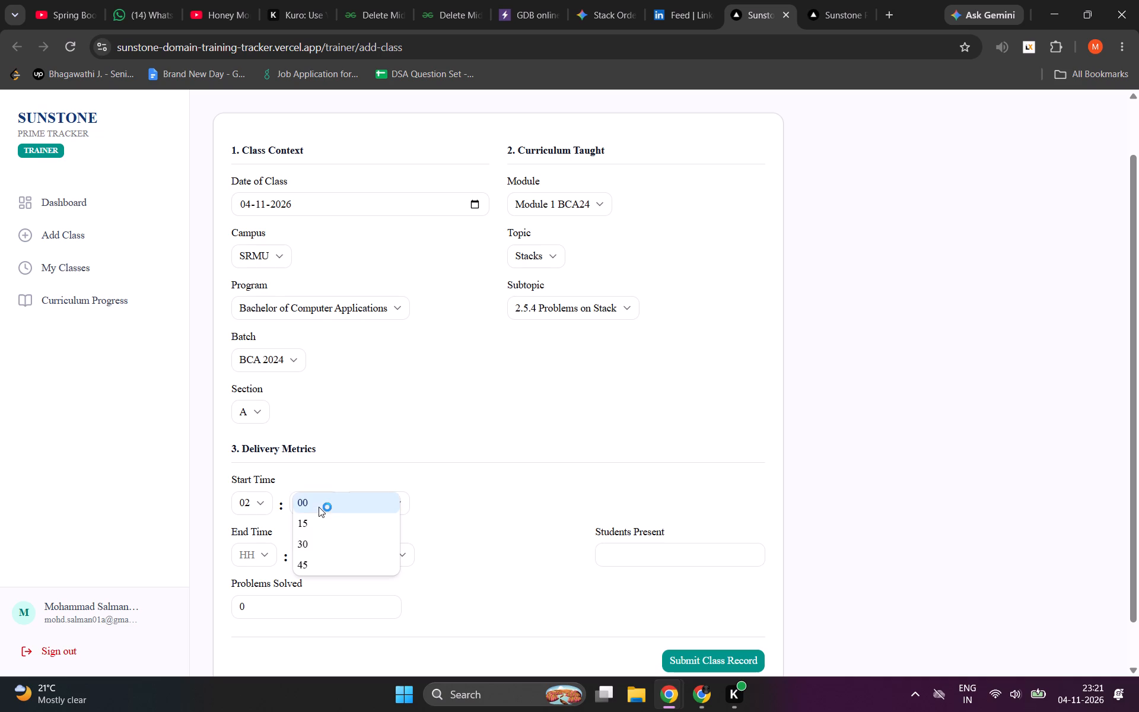
click(327, 548)
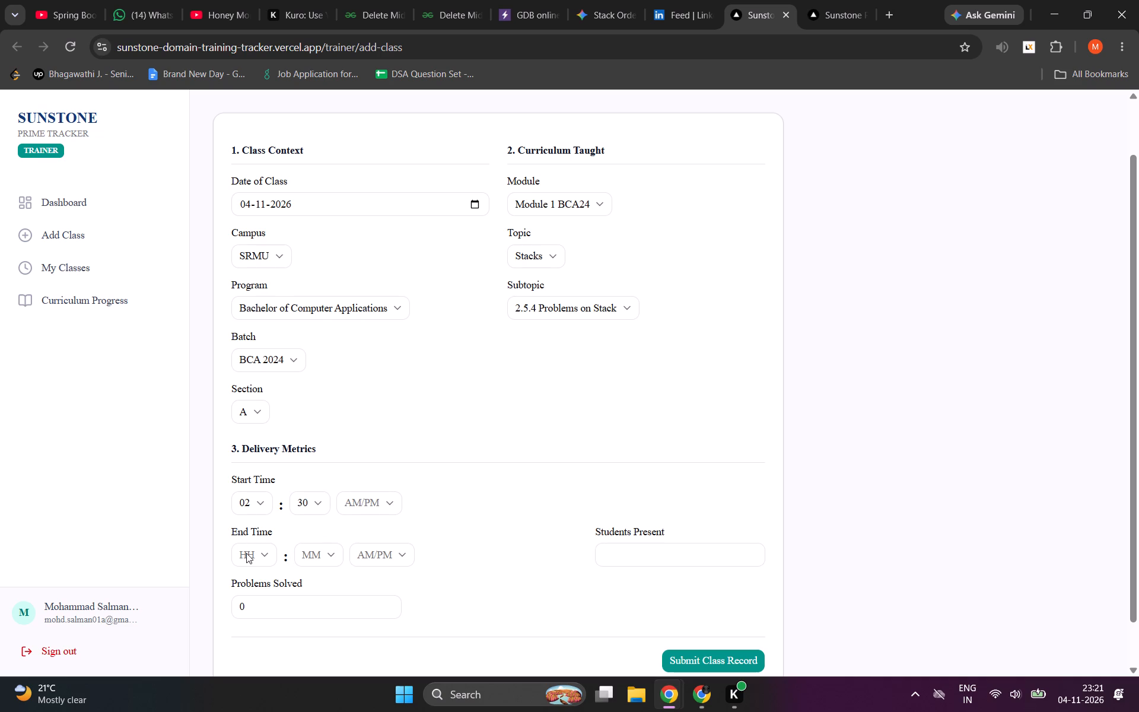
click(246, 553)
click(247, 593)
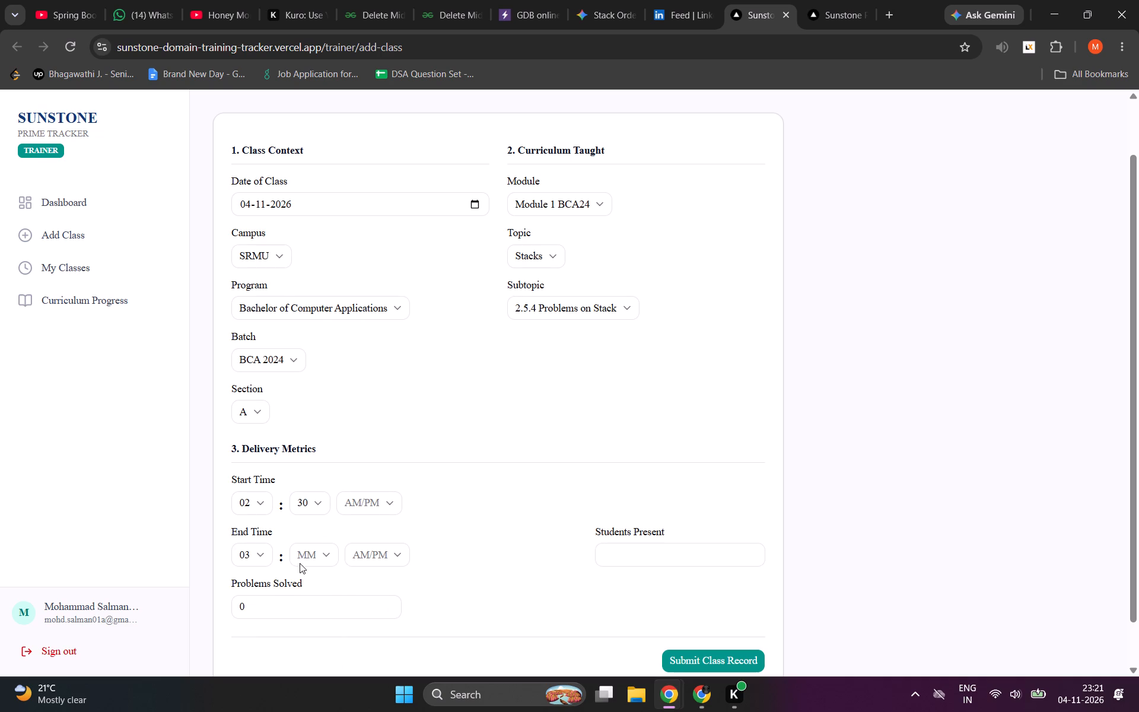
click(308, 557)
click(310, 594)
click(390, 504)
click(386, 519)
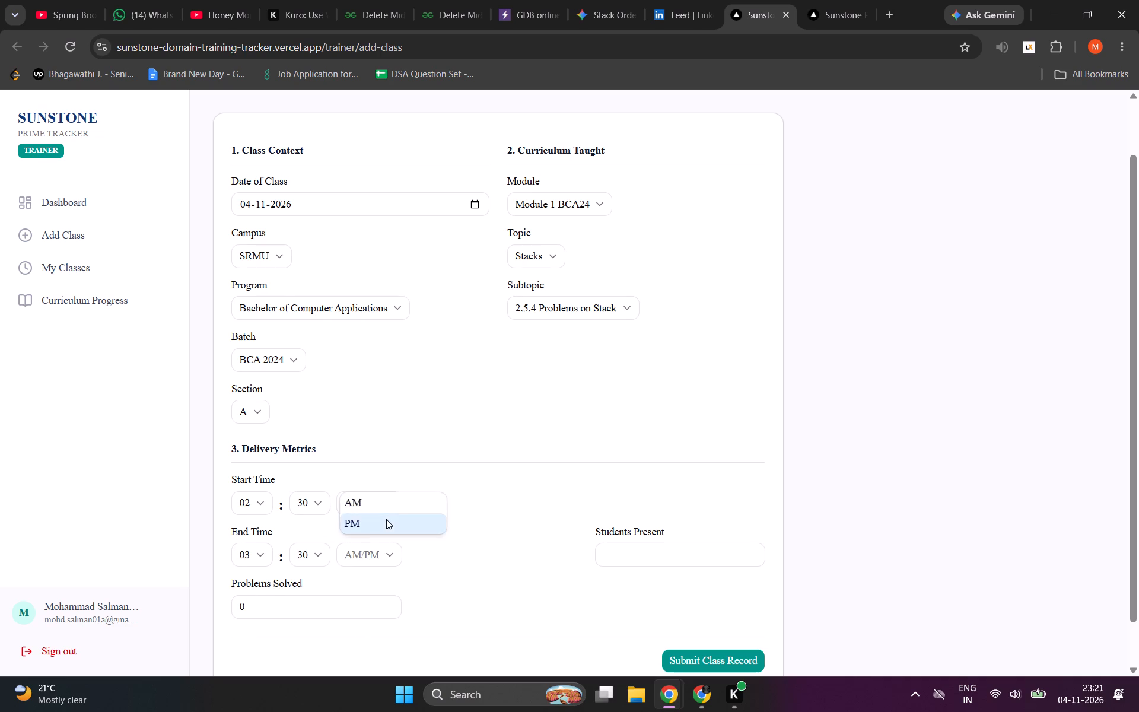
click(390, 561)
click(373, 574)
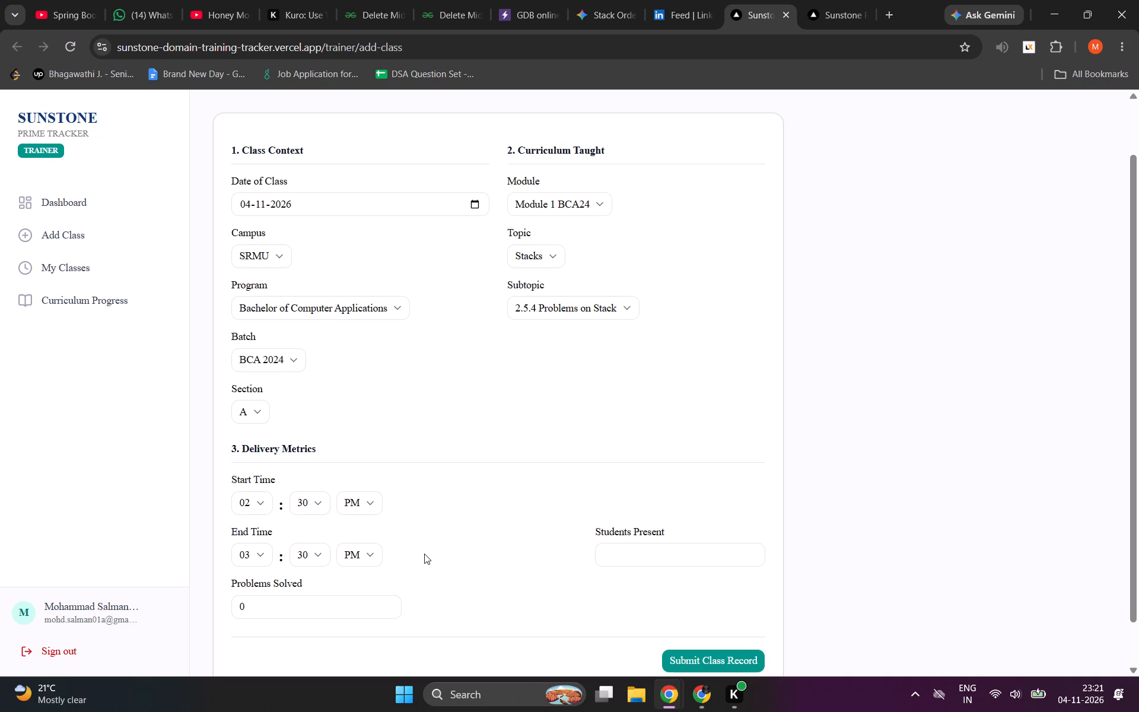
Enter 1 problem solved and 9 students present, and submit the BCA 2024 class record.
click(281, 606)
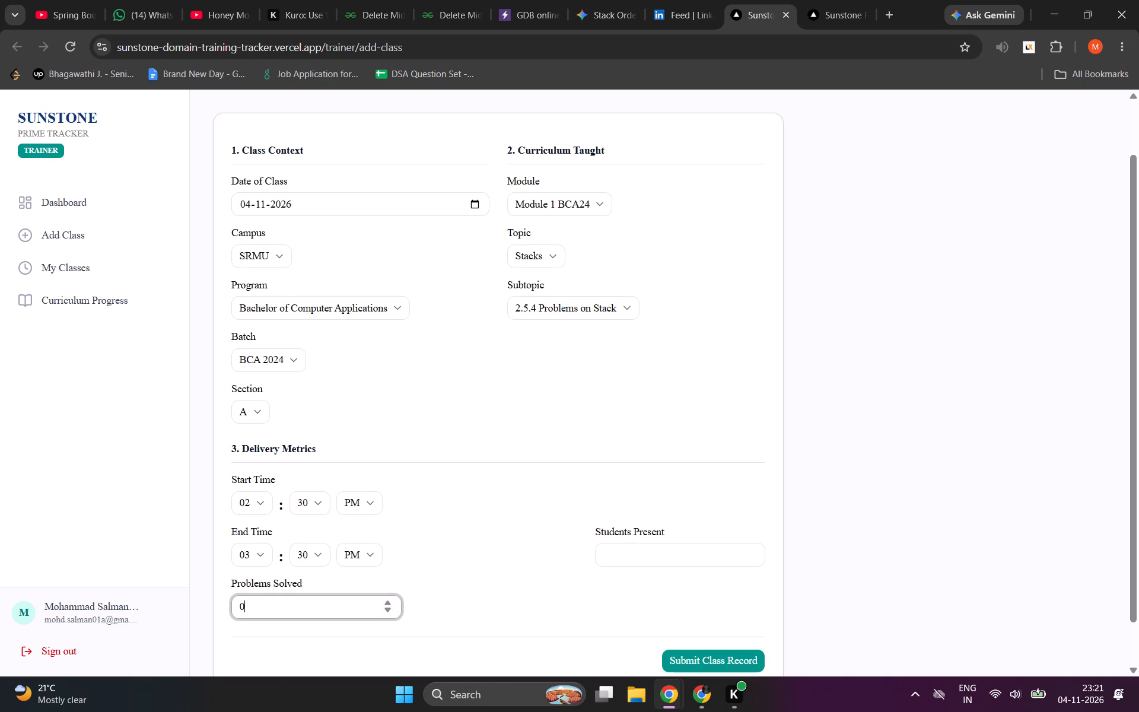
key(BackSpace)
key(BackSpace)
key(1)
click(657, 560)
key(9)
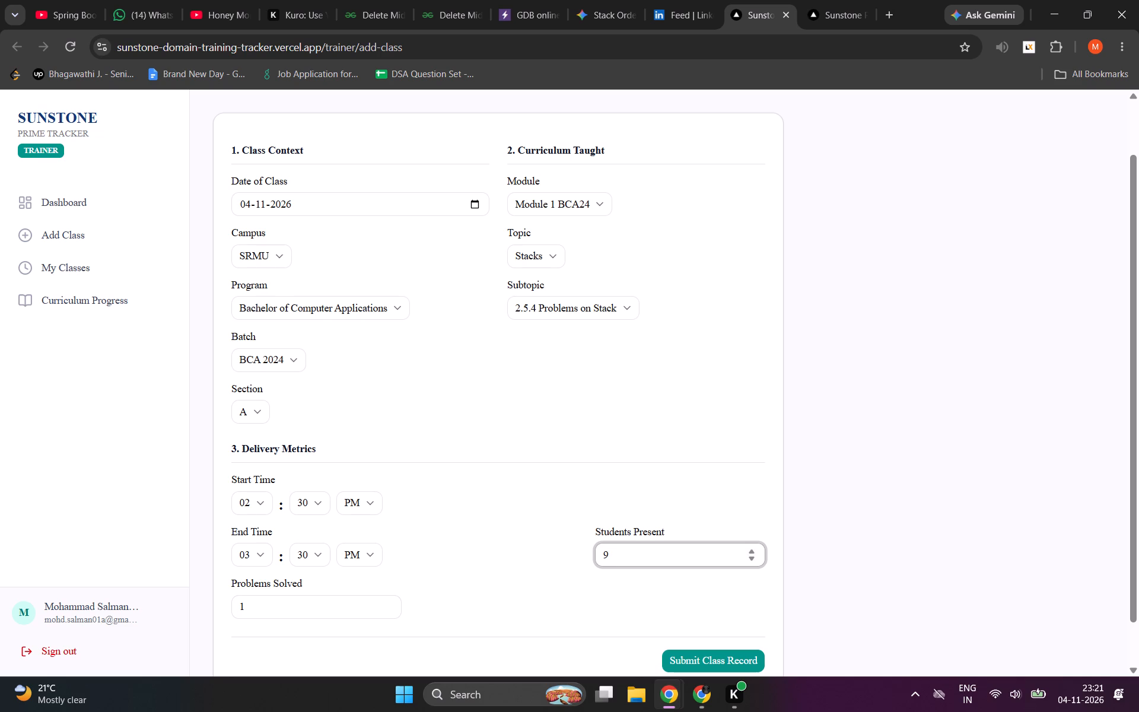
scroll(564, 566, up, 3)
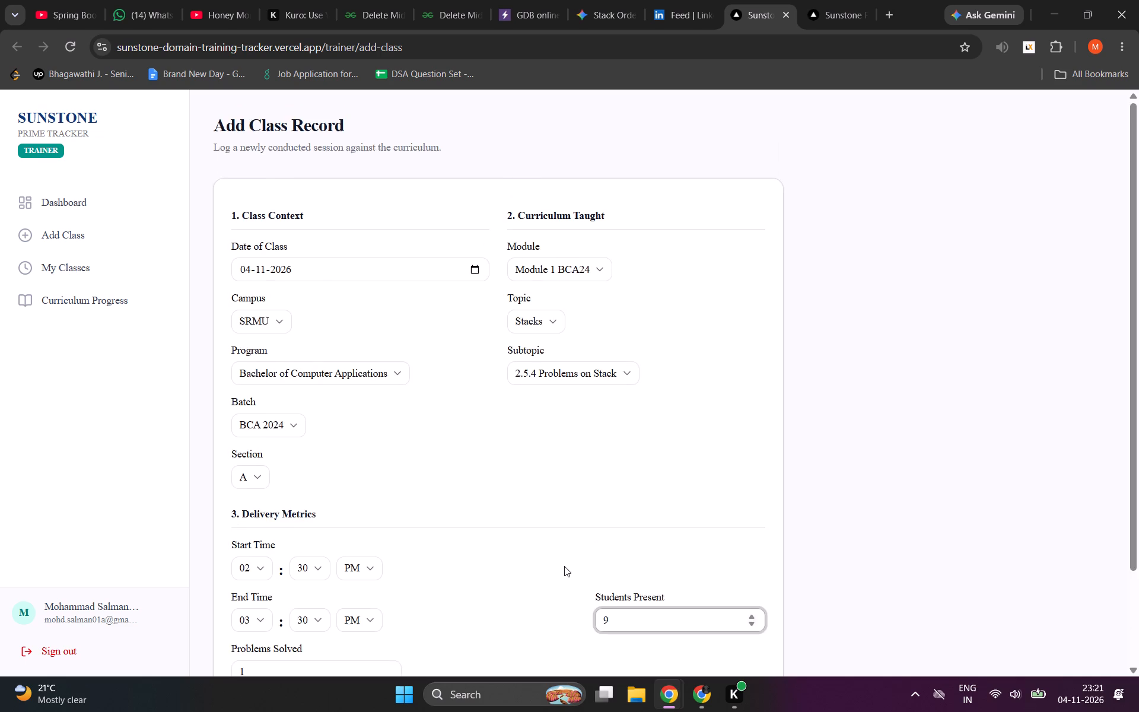
scroll(564, 566, down, 4)
click(703, 617)
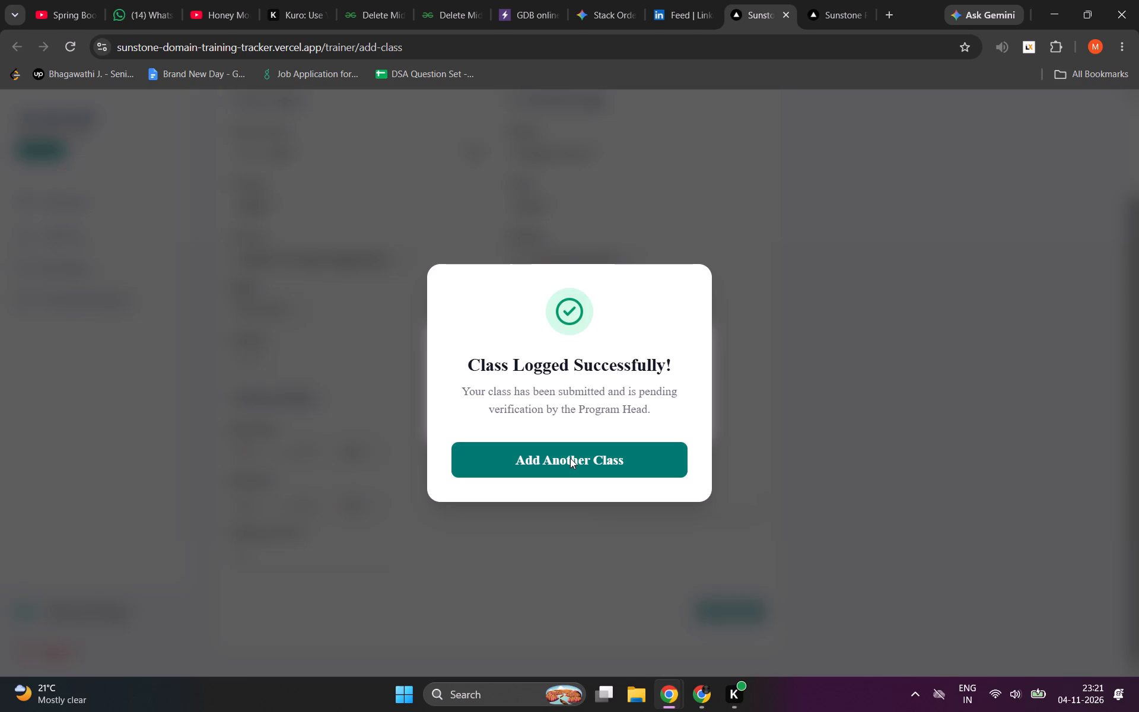
Start another class record for campus SRMU, program B.Tech Computer Science, batch BTECH 2023, section A.
click(570, 458)
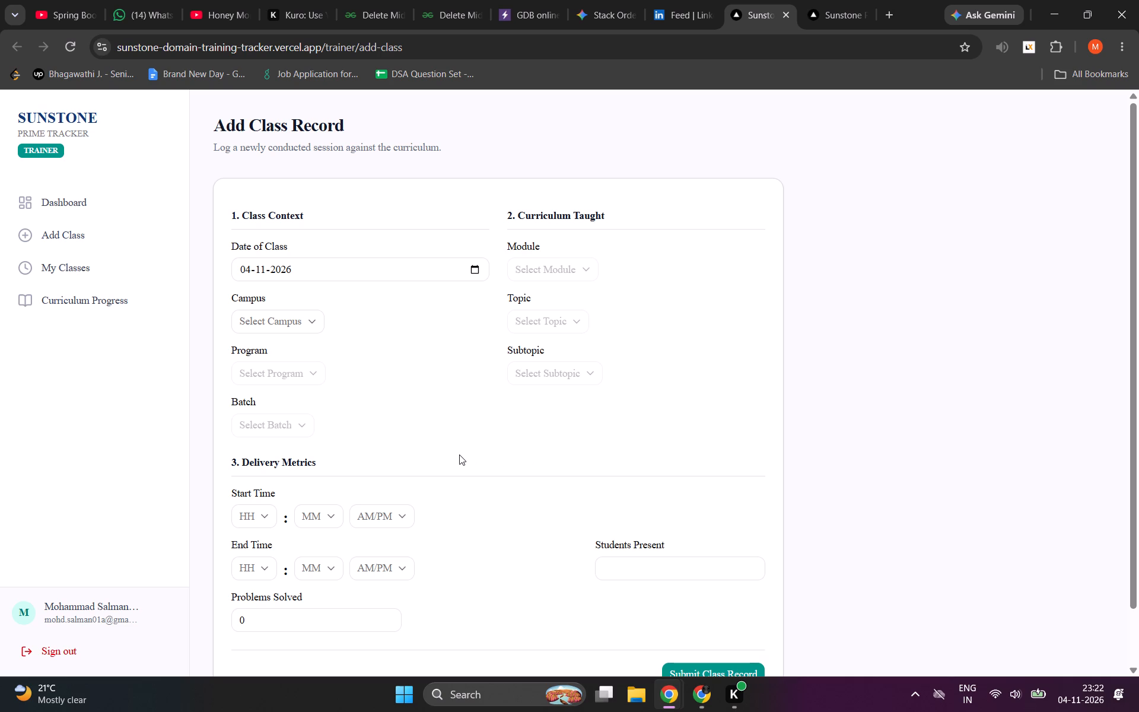
click(307, 321)
click(307, 321)
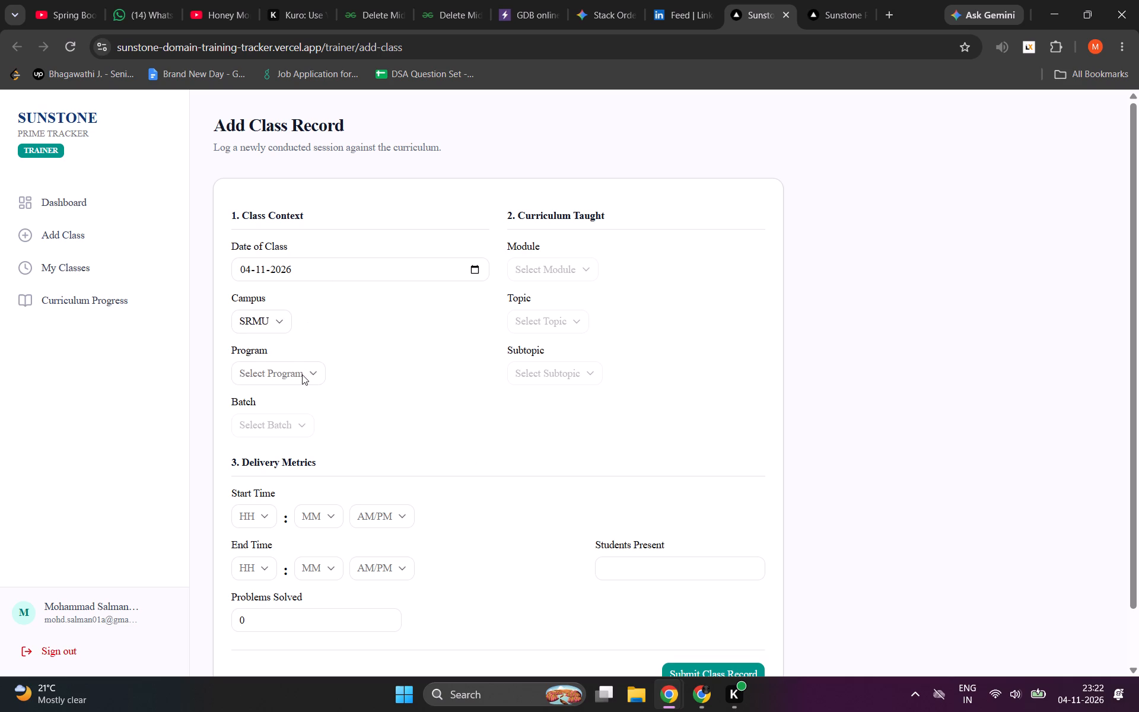
click(302, 374)
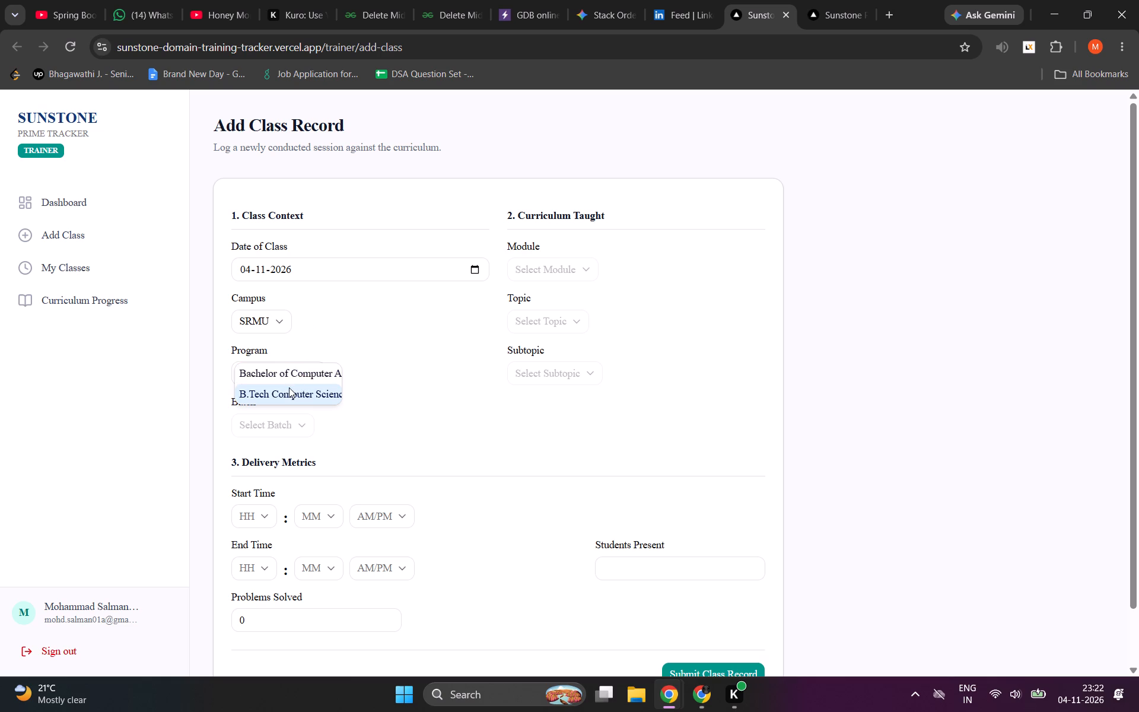
click(289, 387)
click(288, 432)
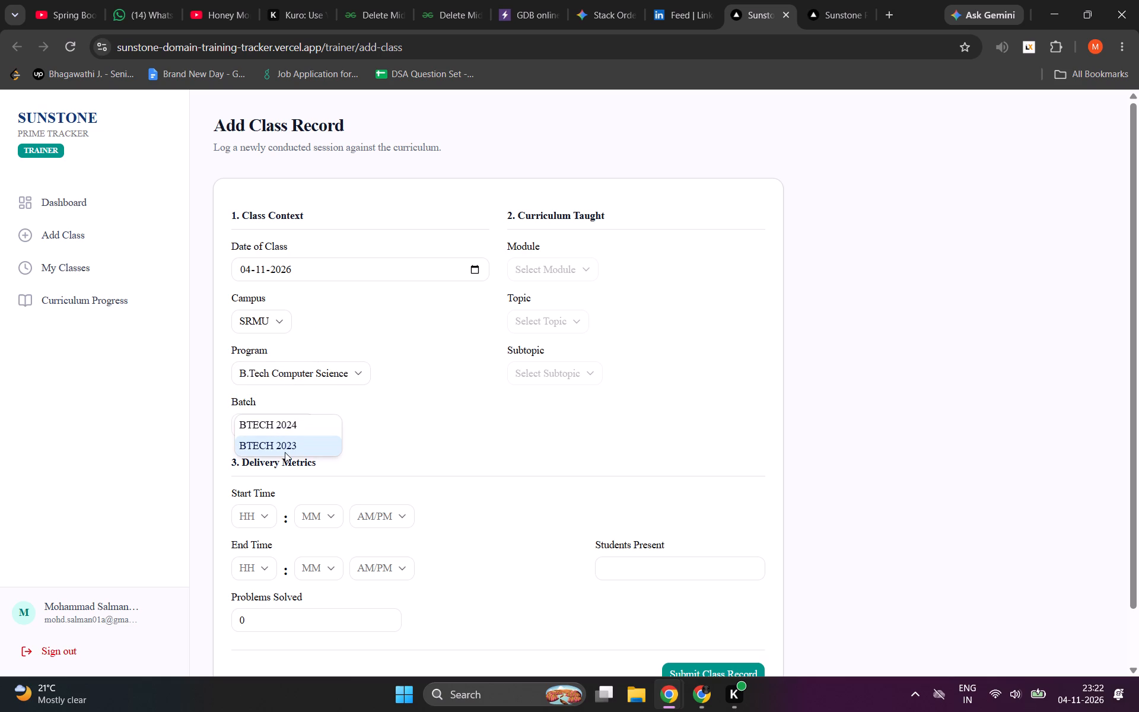
click(285, 452)
click(287, 475)
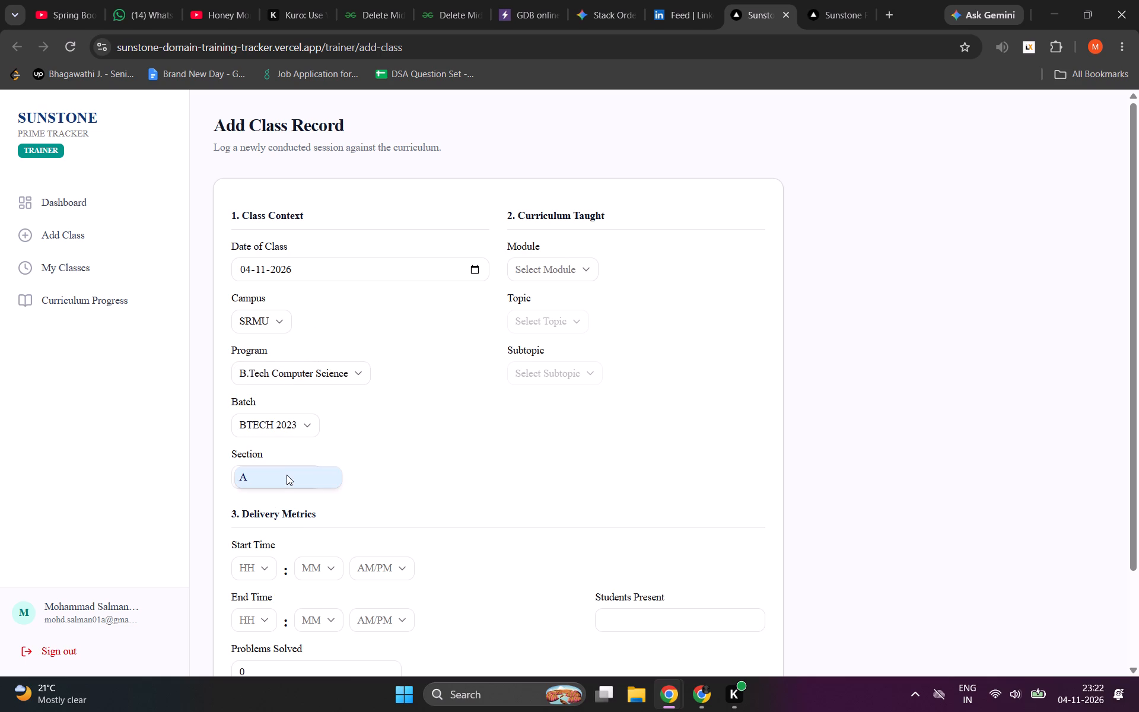
click(287, 475)
click(287, 475)
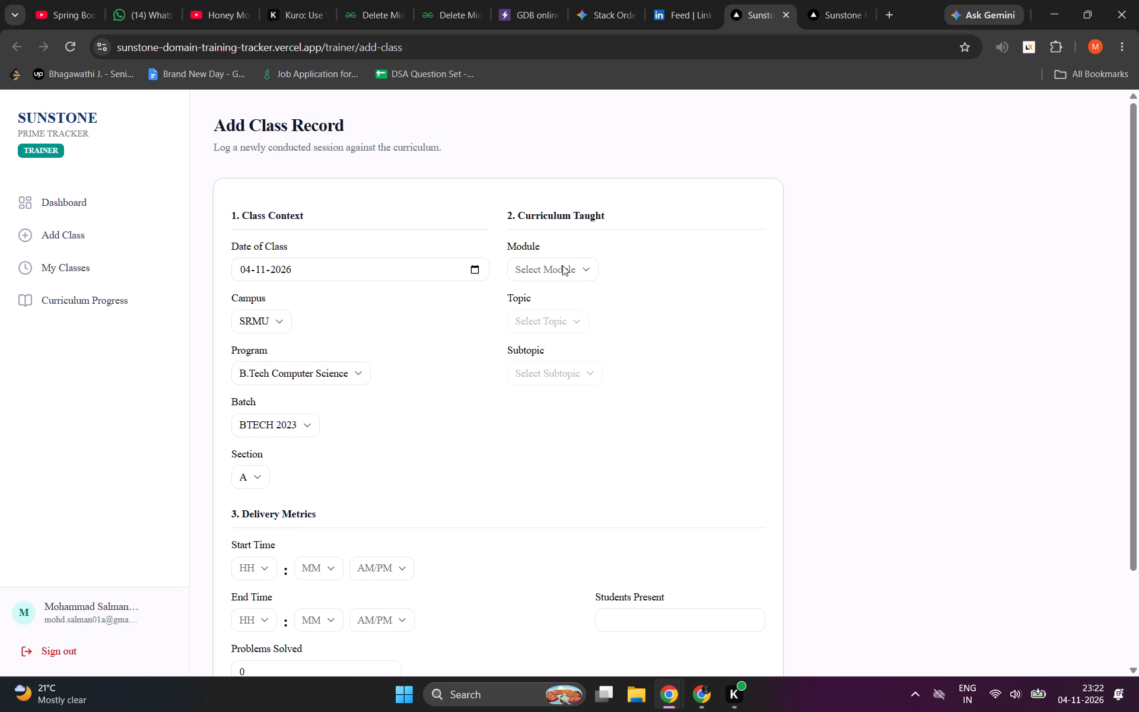
Set the curriculum taught to Module 1 BTECH23,24, topic Stacks, subtopic 2.5.4 Problems on Stack.
click(562, 265)
click(561, 268)
click(554, 328)
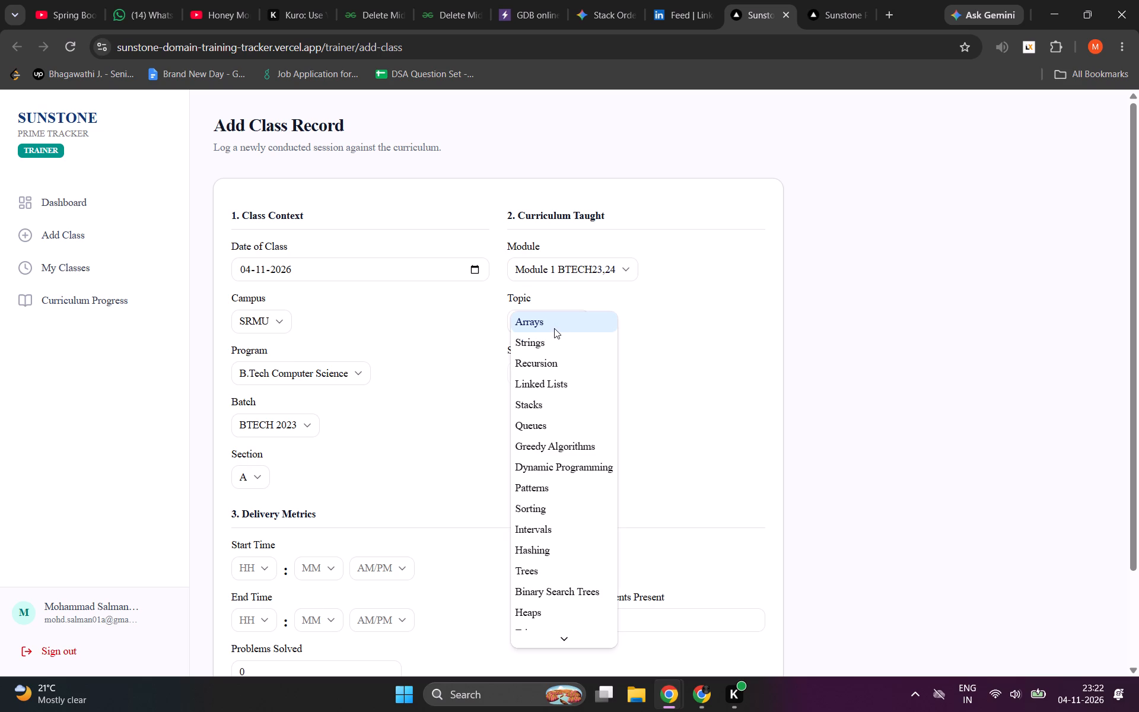
click(547, 411)
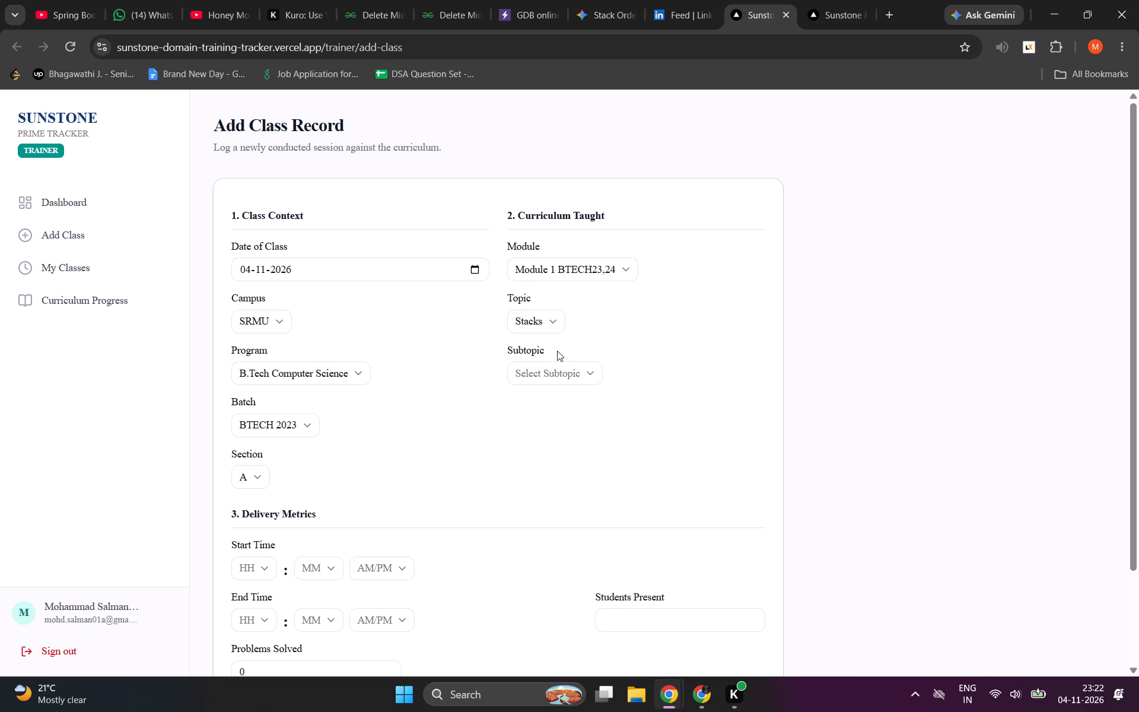
click(560, 373)
click(553, 426)
Open the start time's hour choices for the BTECH 2023 class record.
scroll(461, 501, down, 2)
click(261, 451)
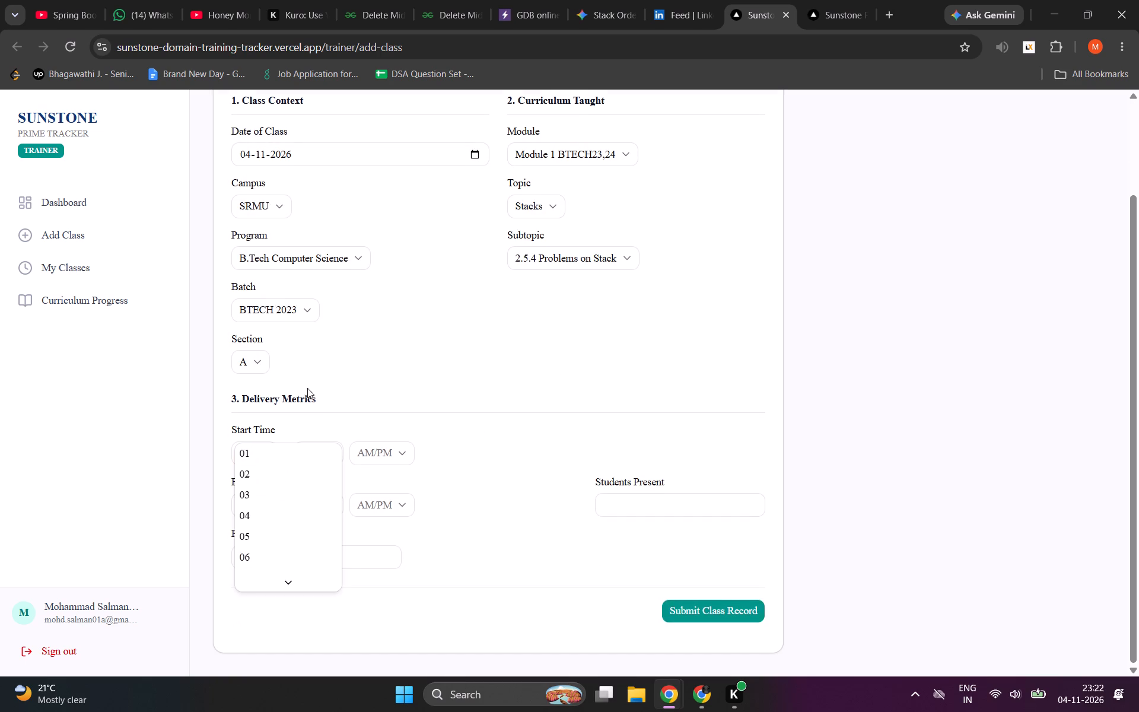
Reload the My Classes history and check the times of the most recently logged class records.
click(836, 0)
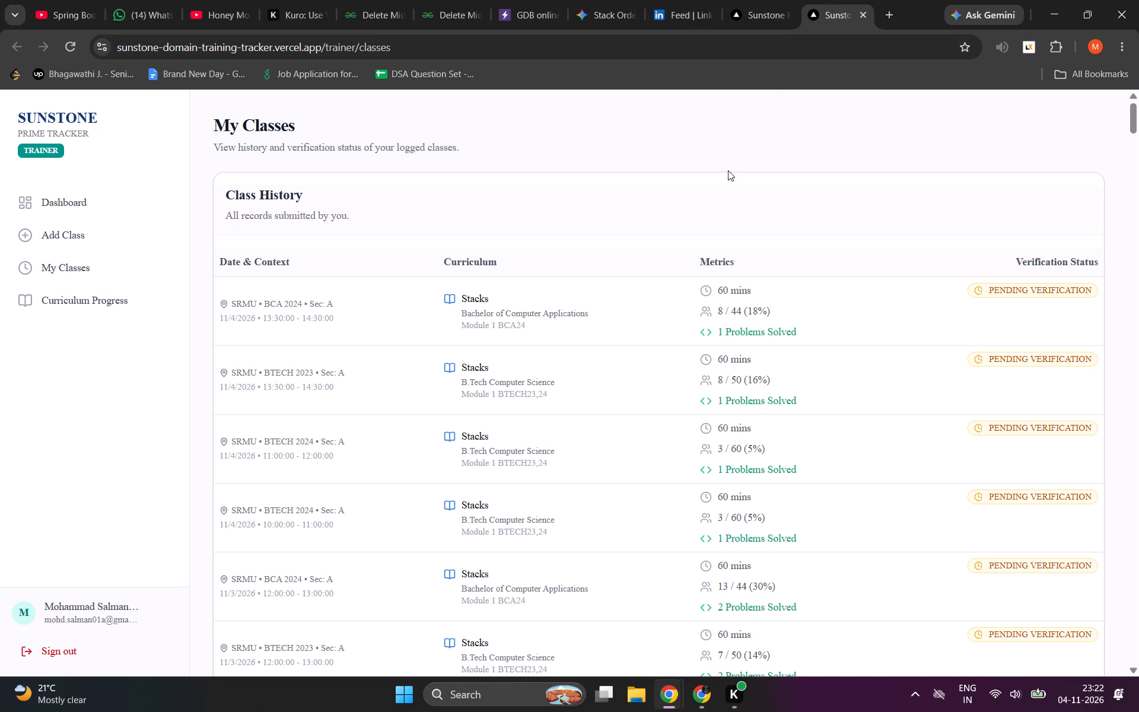
drag(240, 375, 265, 341)
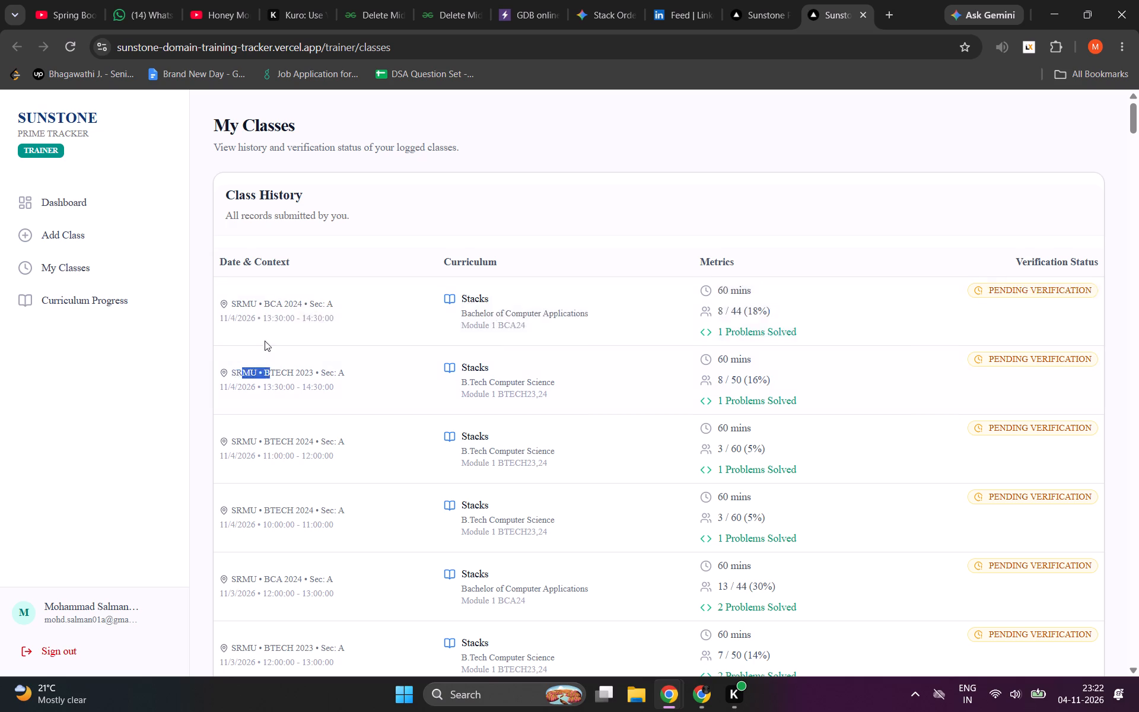
drag(265, 341, 285, 297)
click(276, 199)
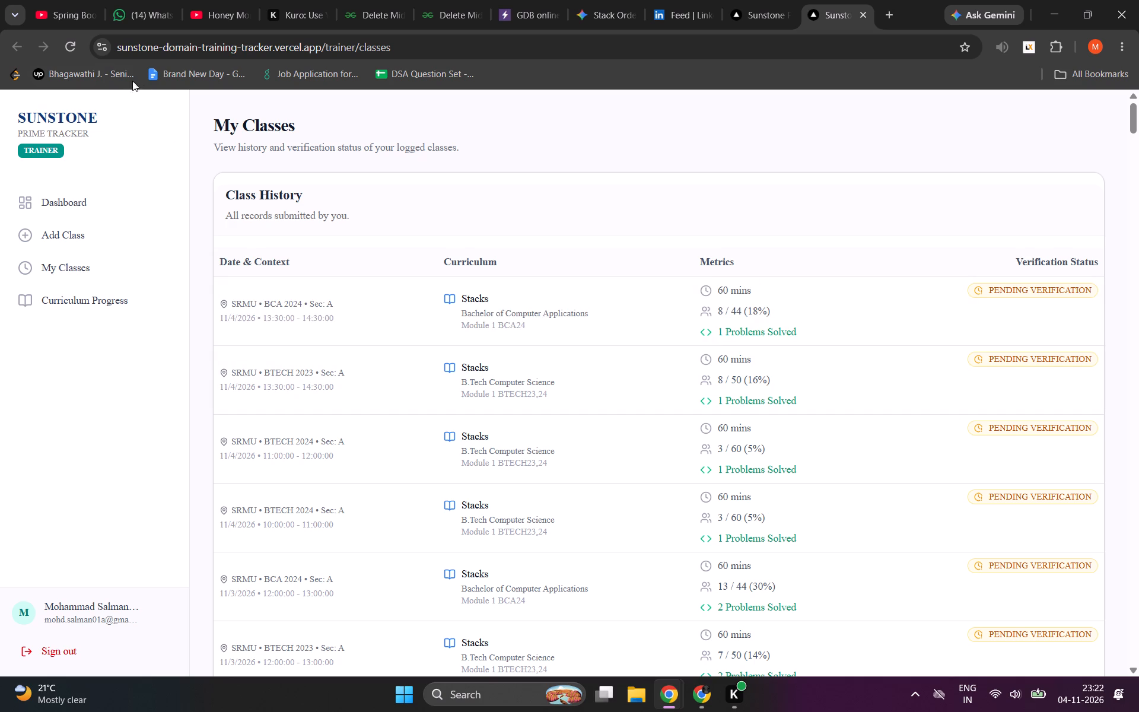
click(74, 46)
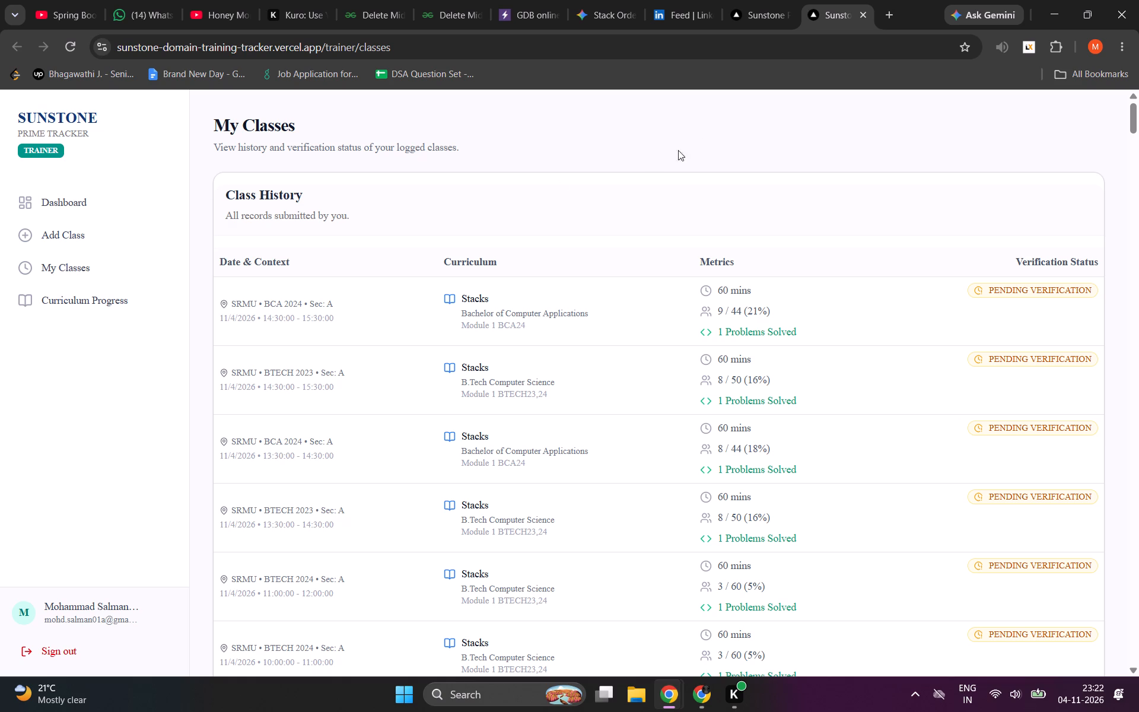
Set the BTECH 2023 class record's start time to 03:30 PM and its end time to 04:30 PM.
click(740, 0)
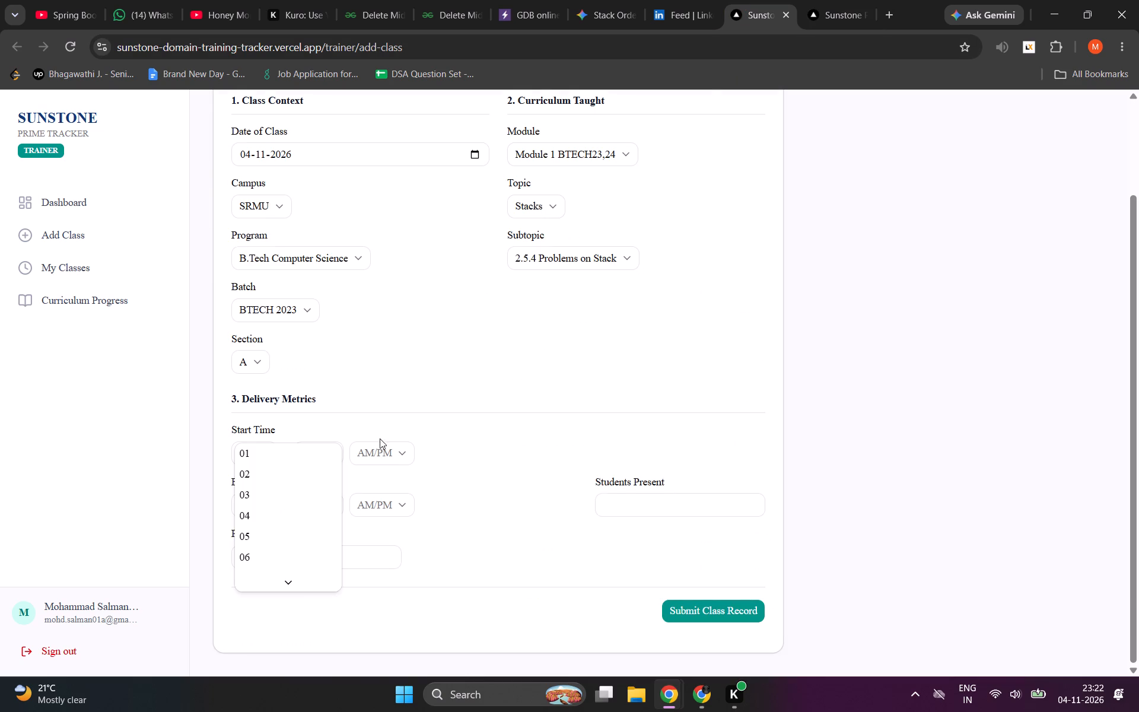
click(276, 500)
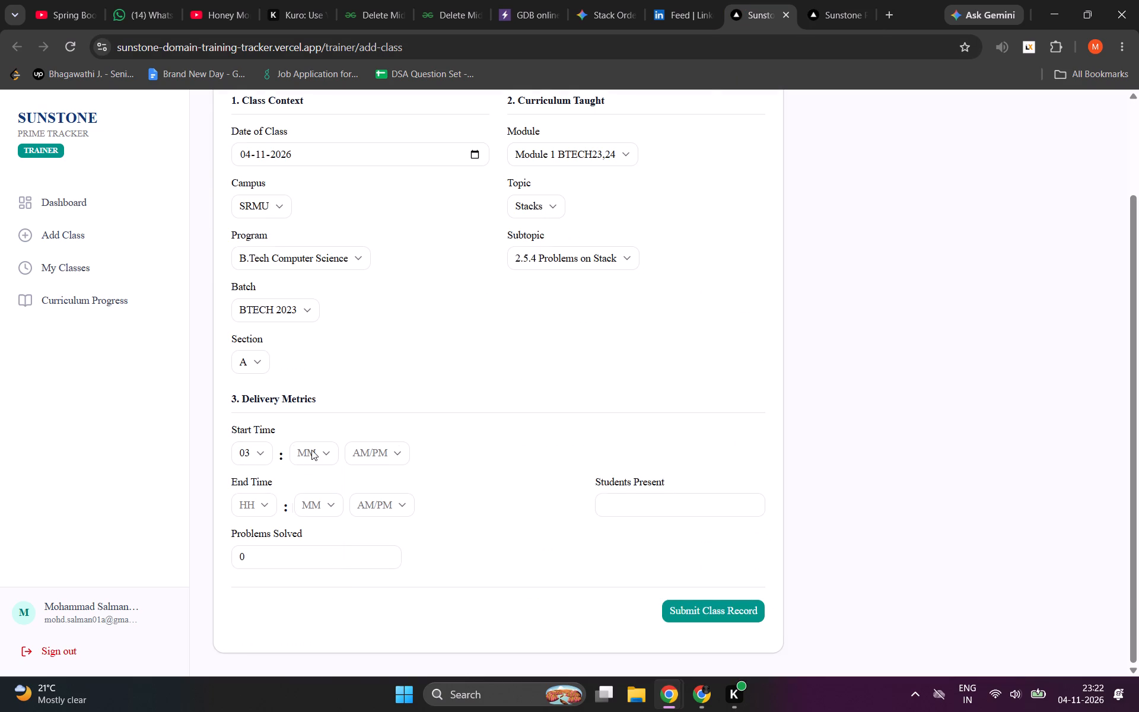
click(311, 450)
click(306, 488)
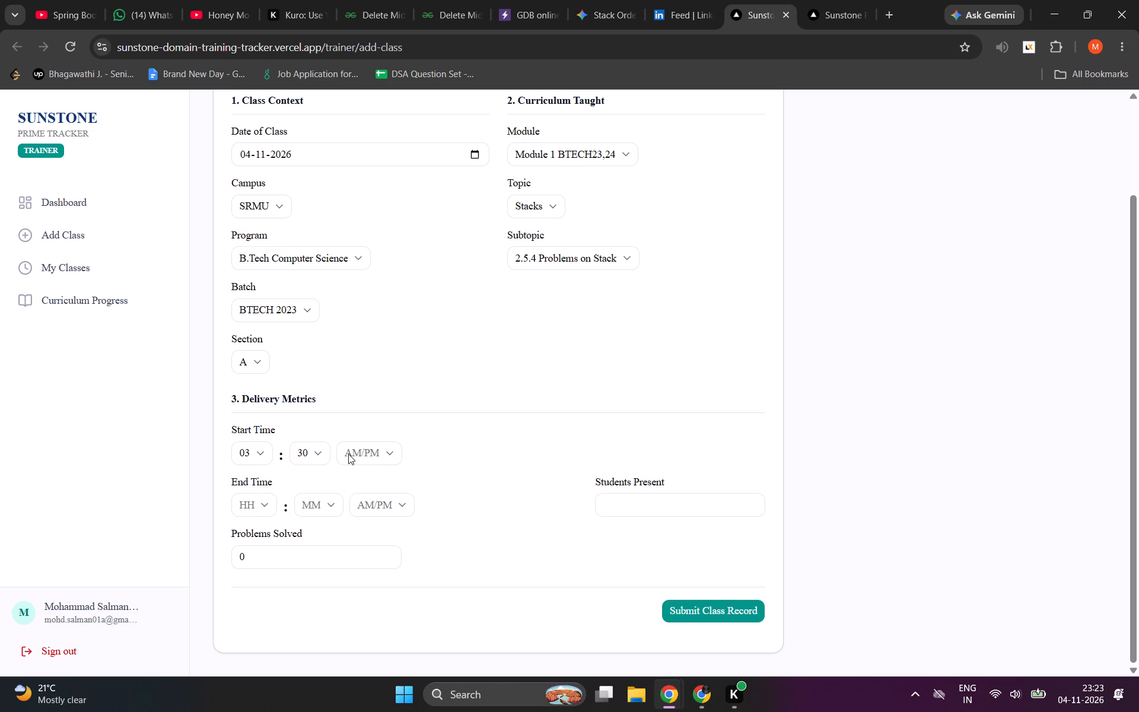
click(350, 453)
click(351, 470)
click(262, 503)
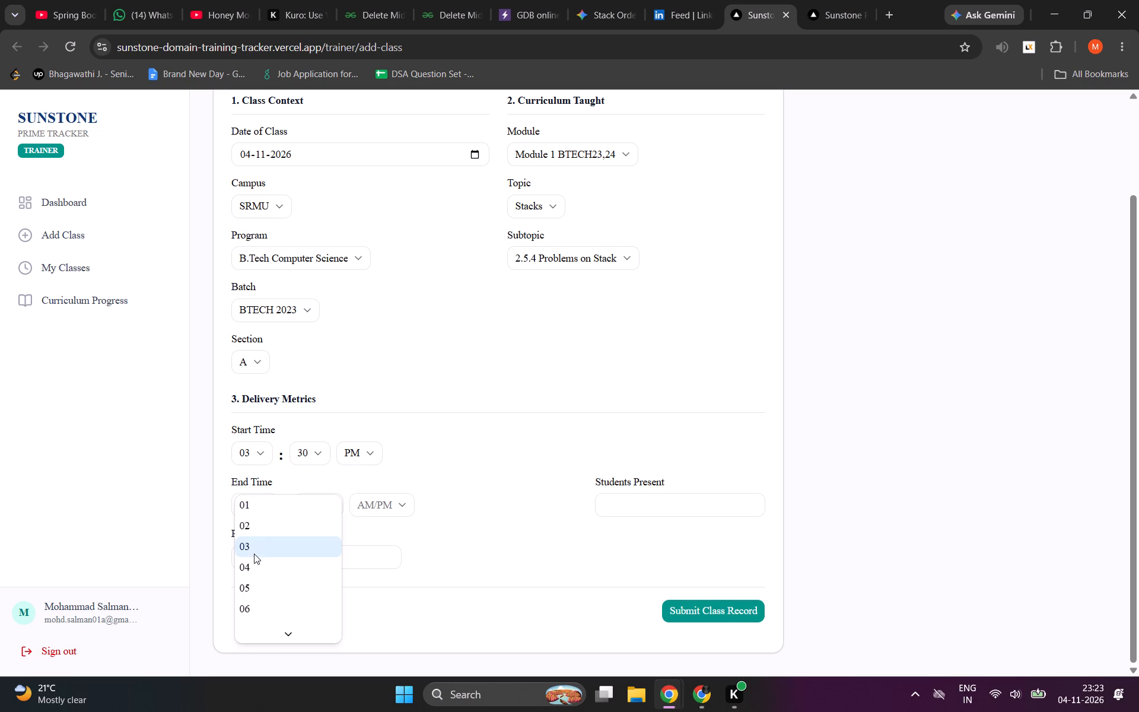
click(256, 567)
click(317, 509)
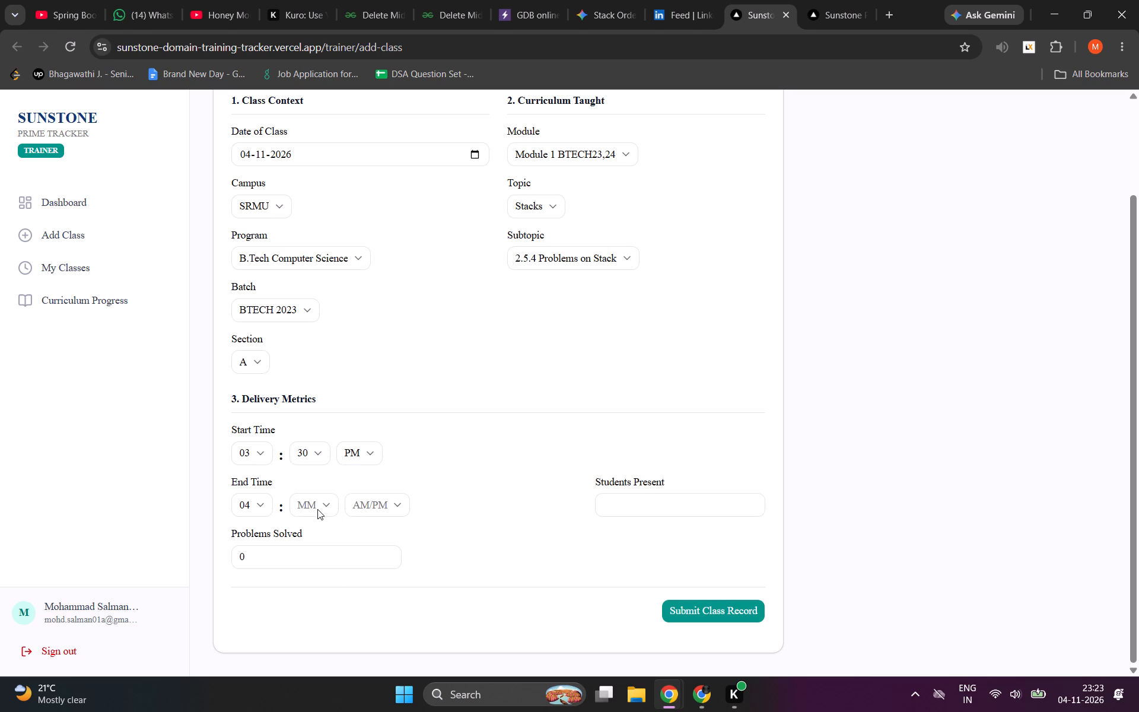
click(313, 545)
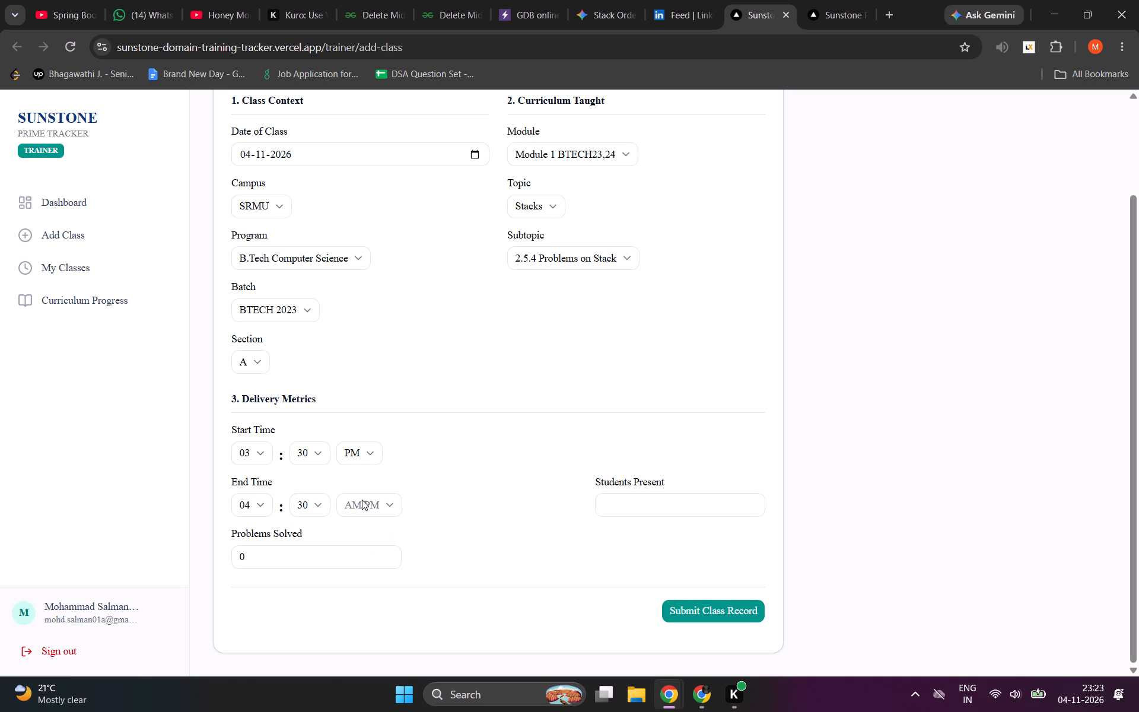
click(362, 500)
click(357, 520)
Enter 1 problem solved and 8 students present in the BTECH 2023 class record.
click(317, 559)
key(backslash)
key(BackSpace)
key(BackSpace)
key(BackSpace)
key(BackSpace)
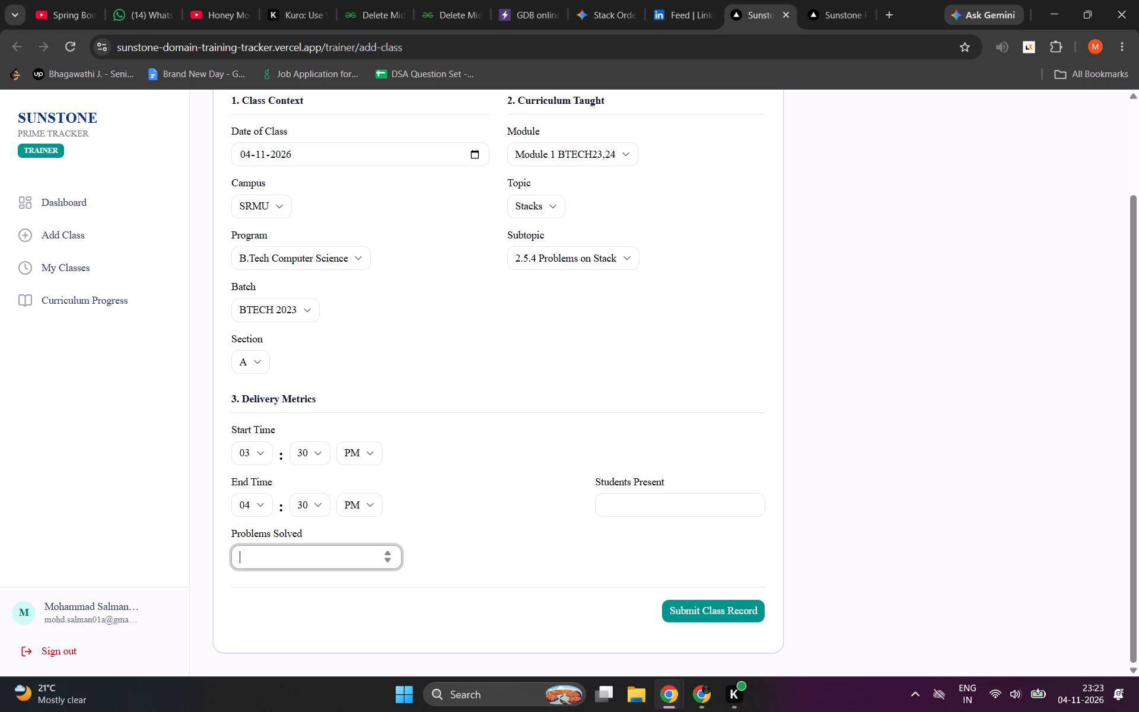
key(1)
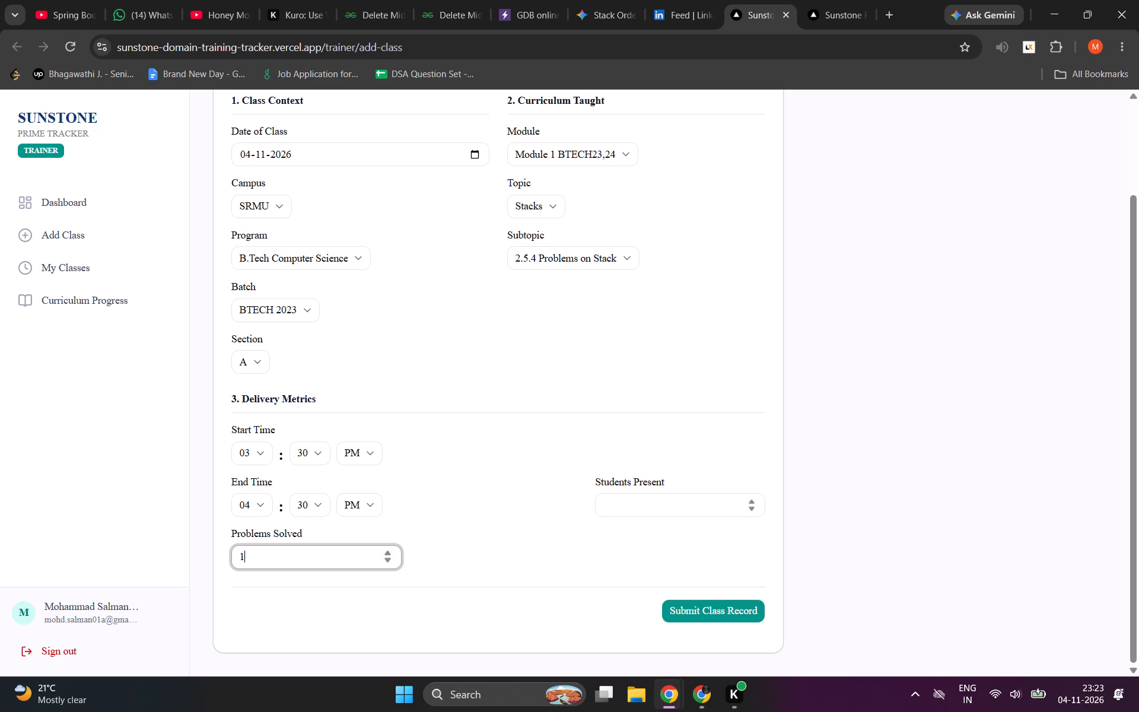
click(633, 507)
key(i)
key(BackSpace)
key(BackSpace)
key(BackSpace)
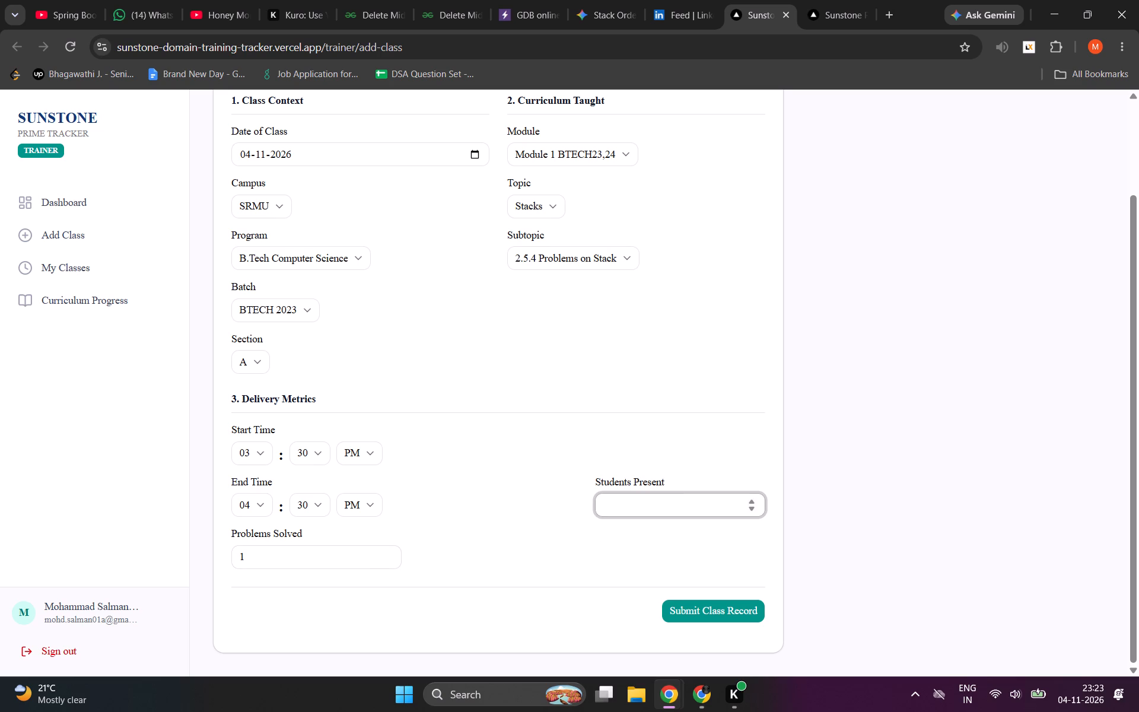
key(7)
key(BackSpace)
key(BackSpace)
key(8)
scroll(456, 383, up, 2)
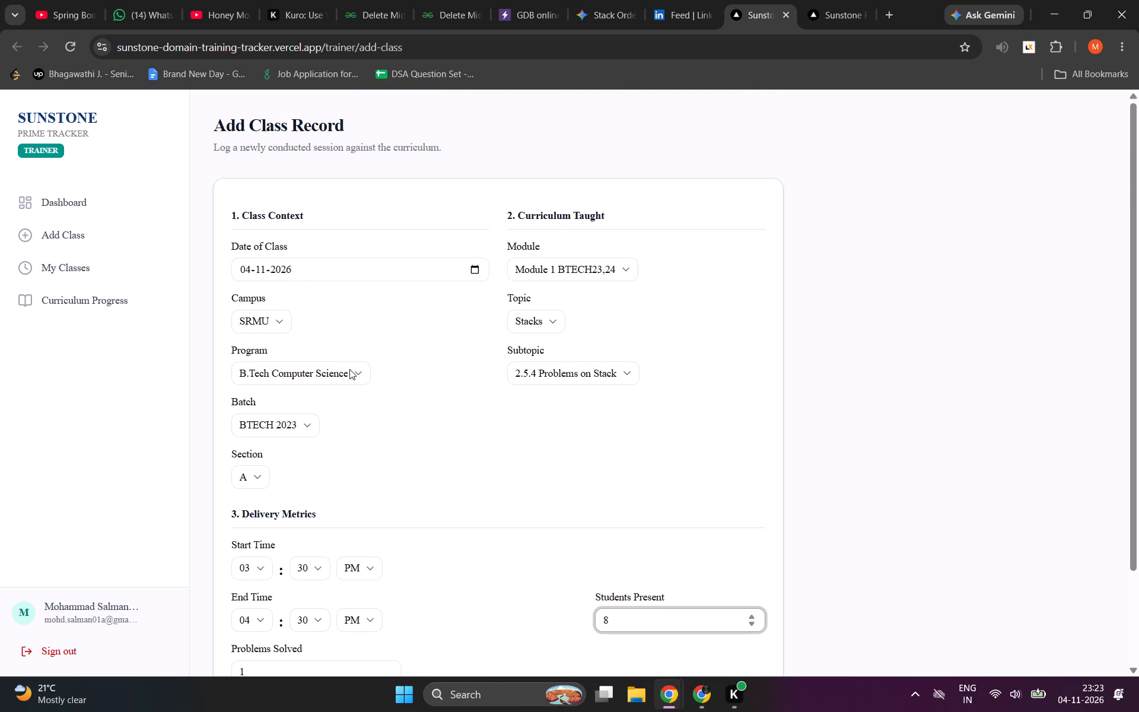
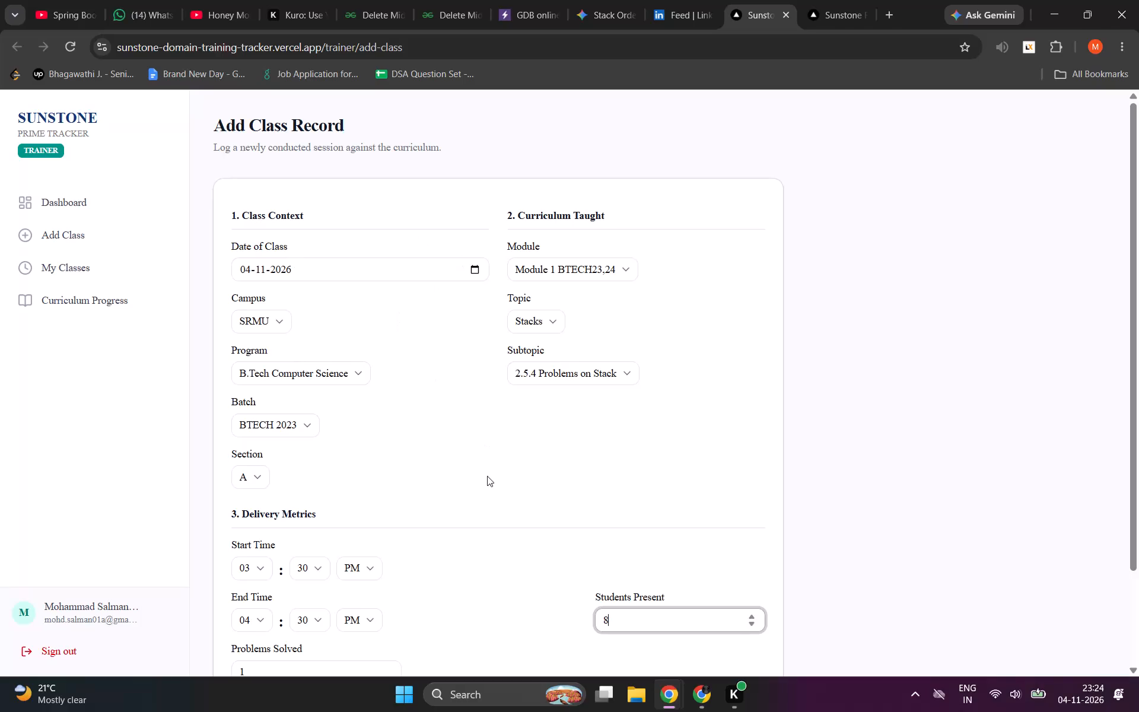
Review the completed BTECH 2023 class record and submit it.
scroll(513, 507, down, 3)
scroll(551, 446, up, 2)
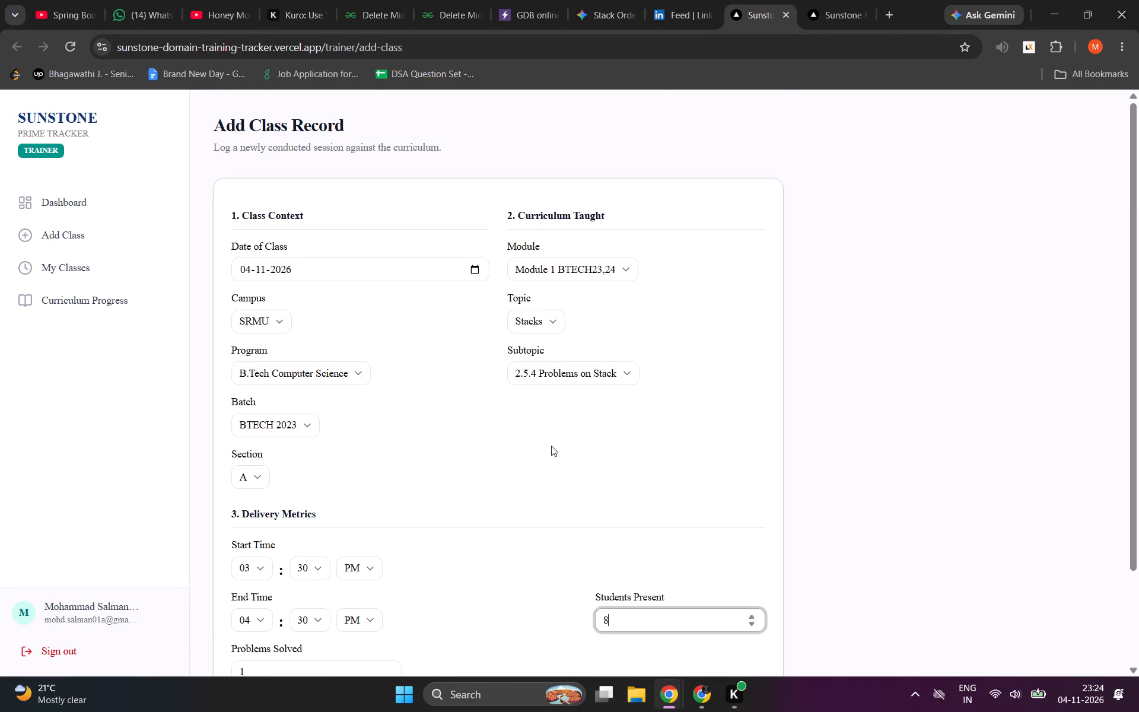
scroll(492, 527, down, 2)
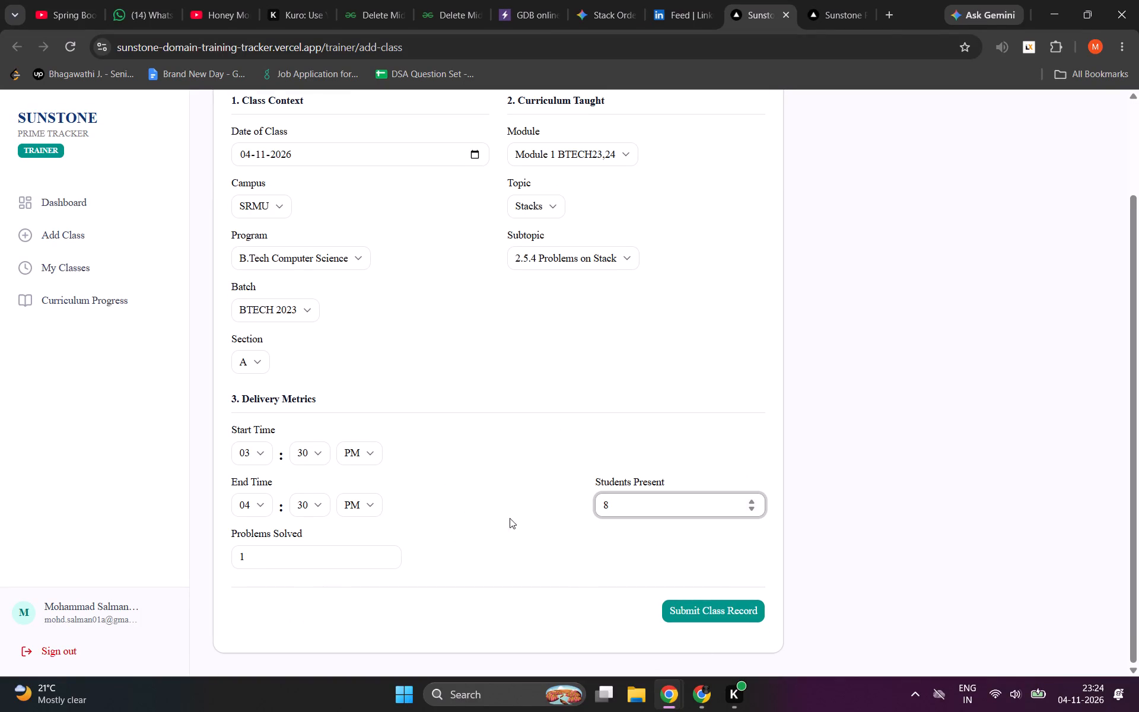
scroll(467, 412, up, 1)
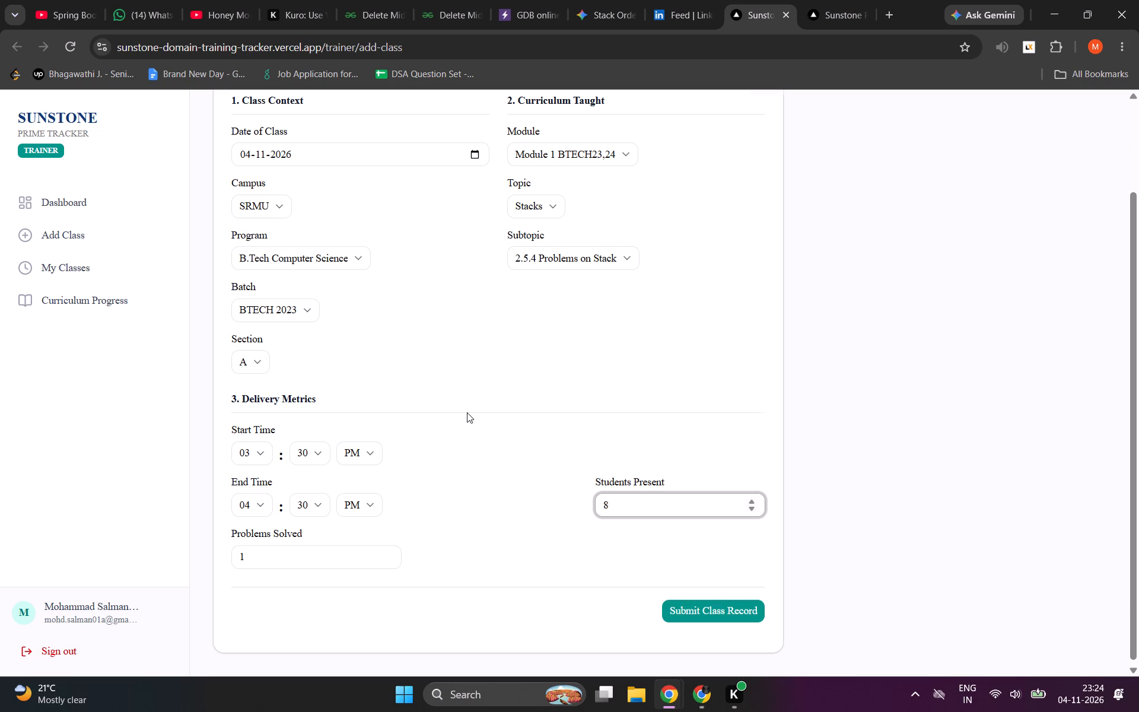
scroll(467, 412, up, 1)
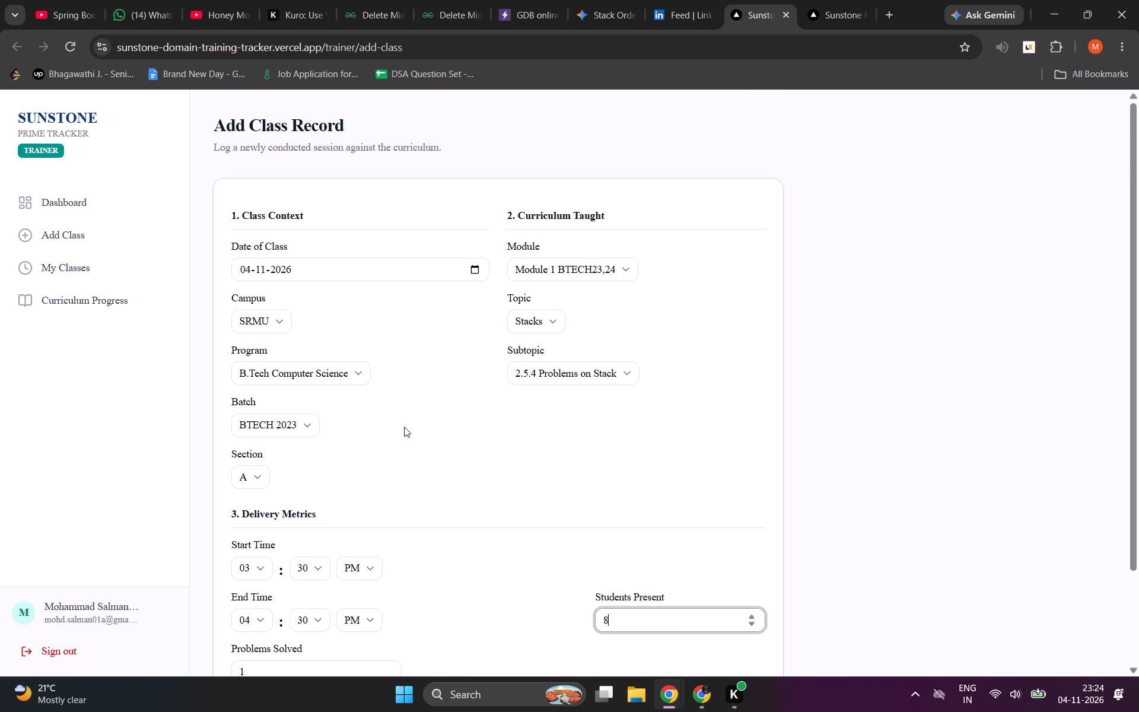
scroll(529, 587, down, 2)
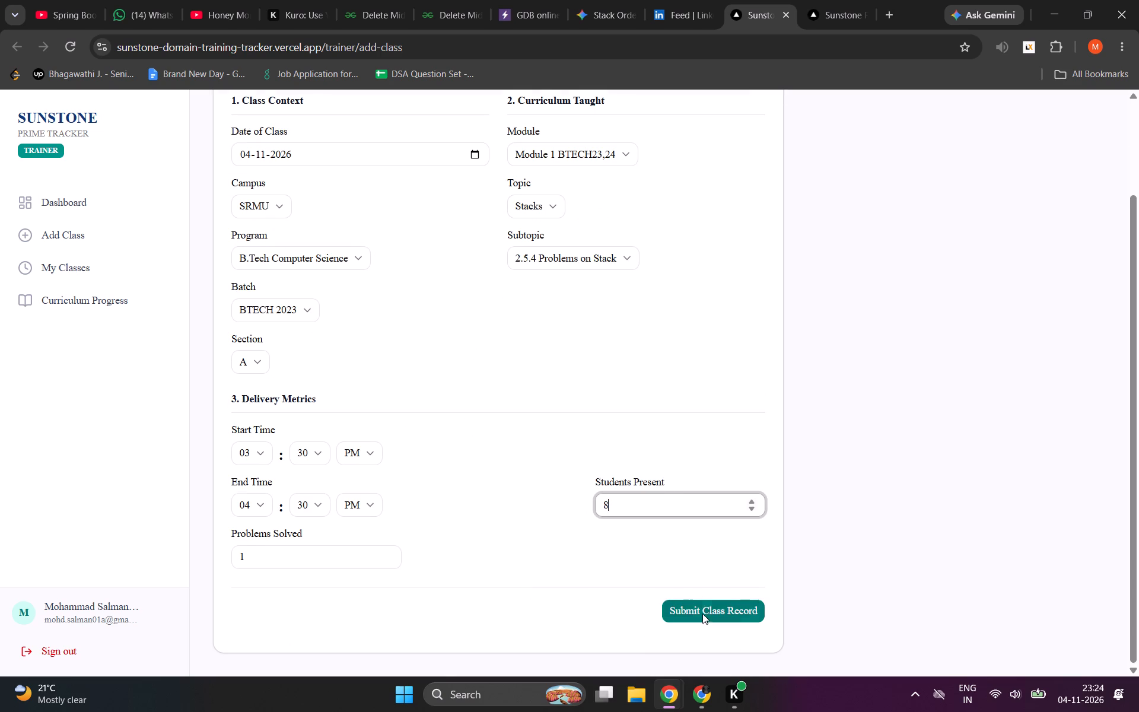
click(702, 614)
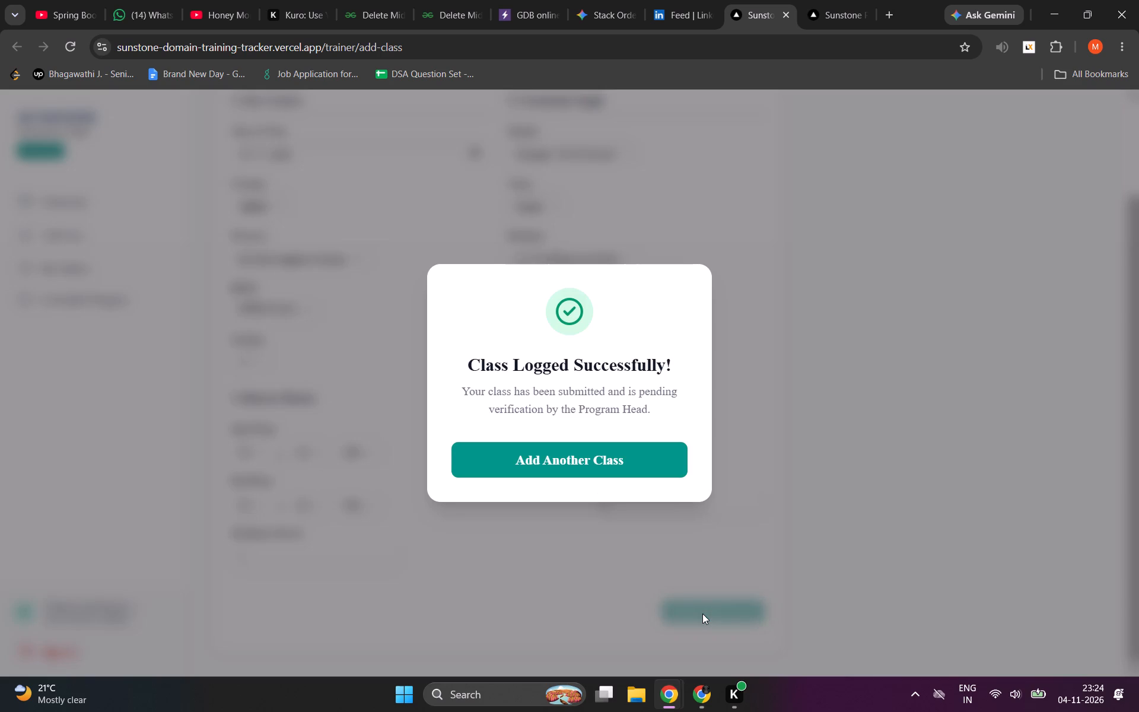
Start another class record for campus SRMU, program Bachelor of Computer Applications, batch BCA 2024, section A.
click(579, 463)
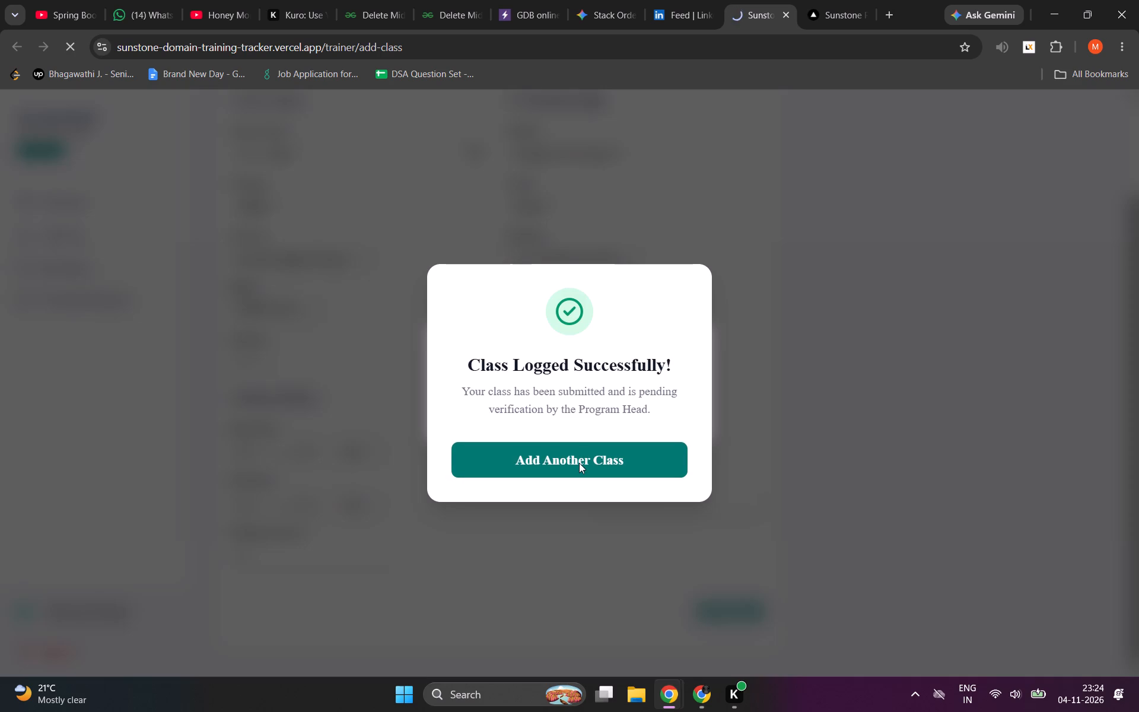
click(573, 453)
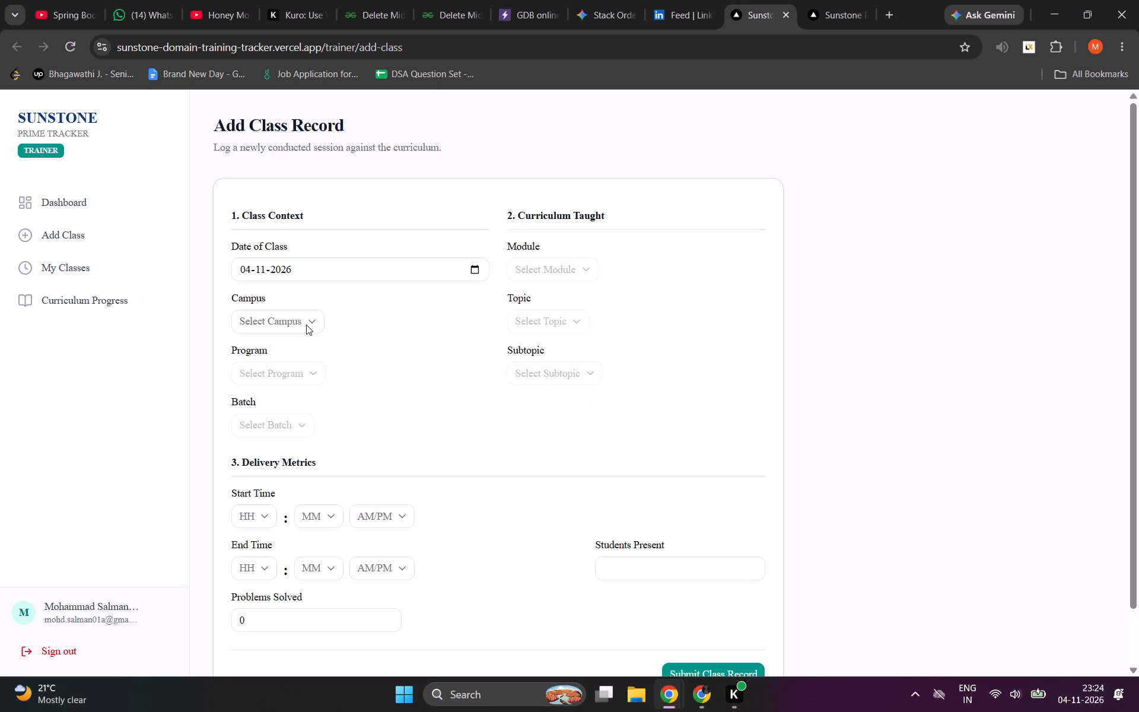
click(306, 325)
click(306, 325)
click(300, 376)
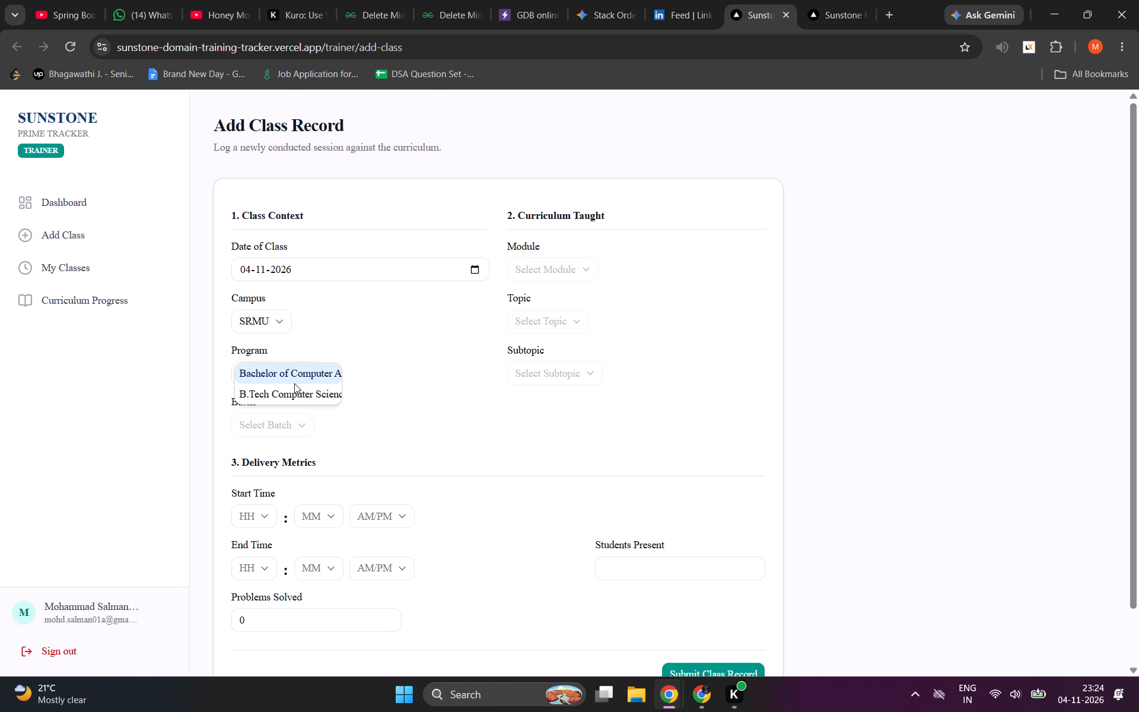
click(306, 371)
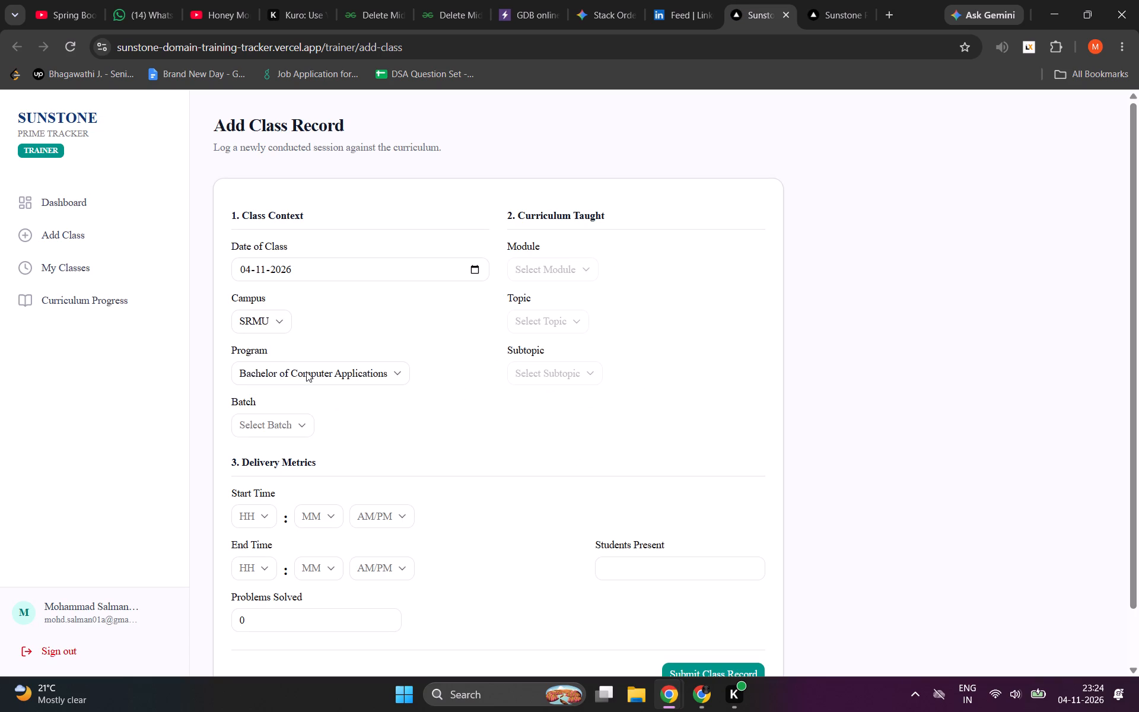
click(269, 420)
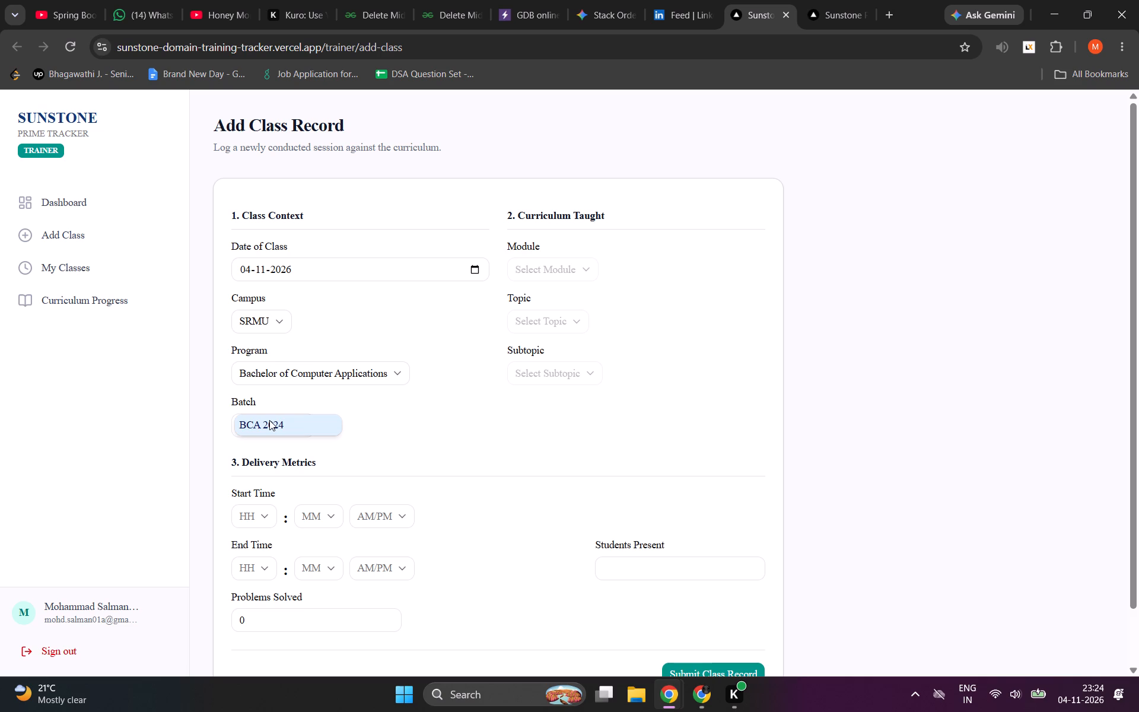
click(269, 420)
click(295, 473)
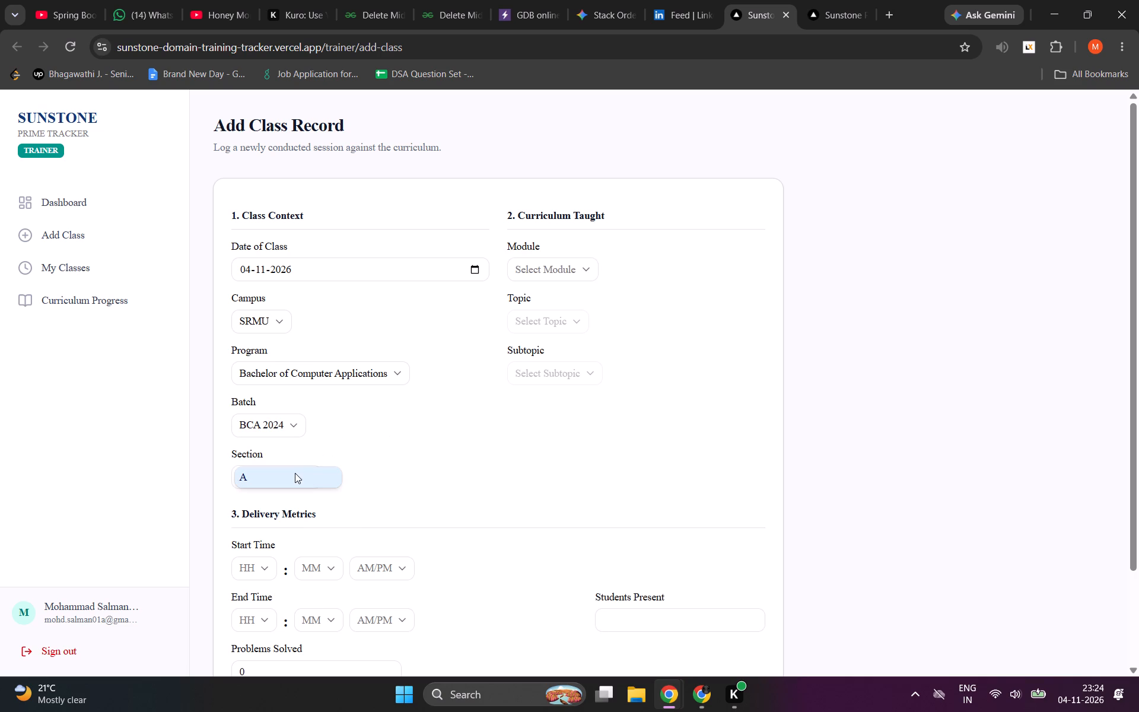
click(295, 473)
Set the BCA 2024 record's curriculum to Module 1 BCA24, topic Stacks, subtopic 2.5.4 Problems on Stack.
click(553, 263)
click(553, 263)
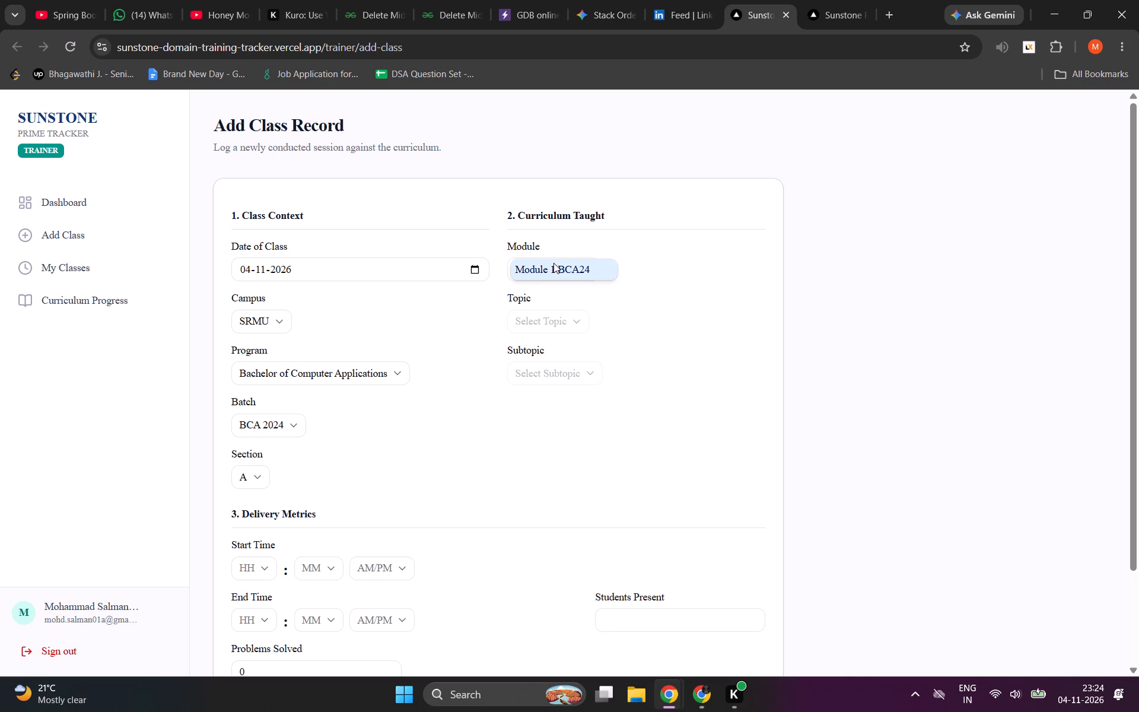
click(543, 318)
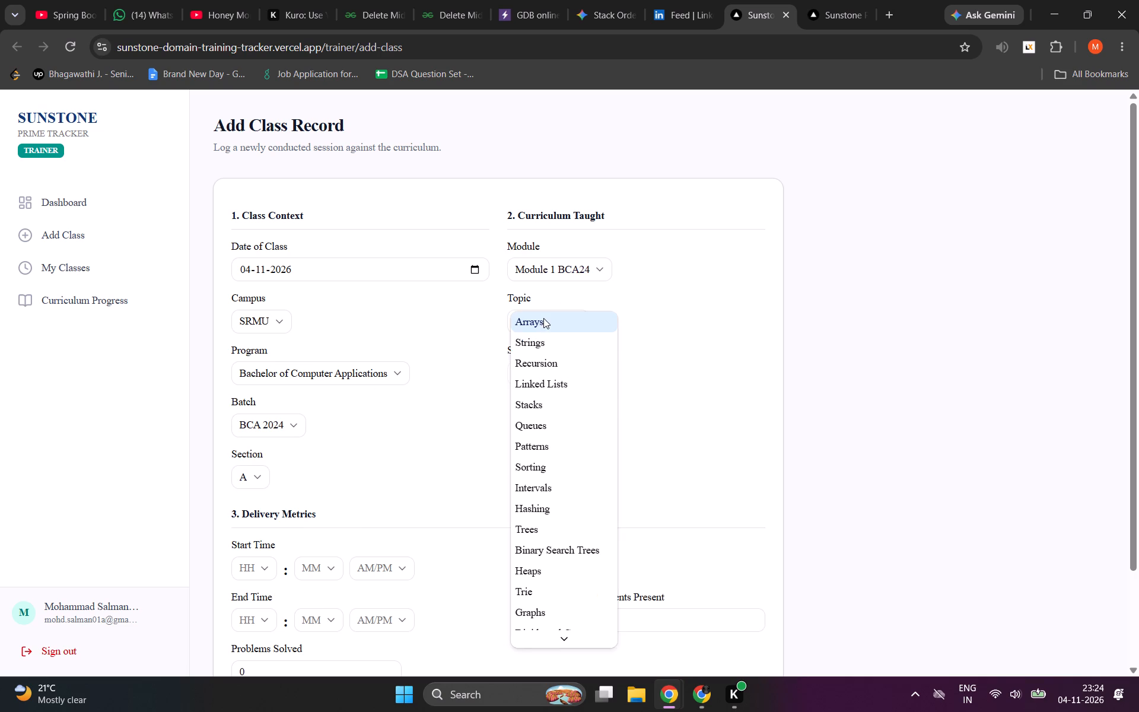
click(562, 408)
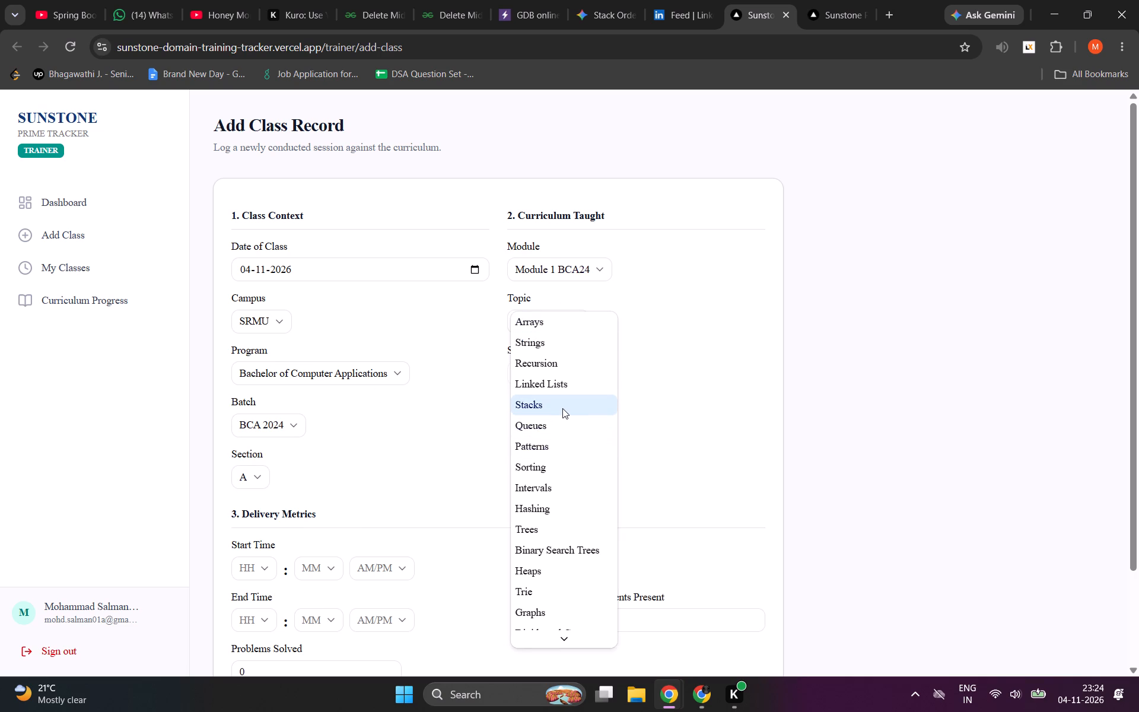
click(564, 378)
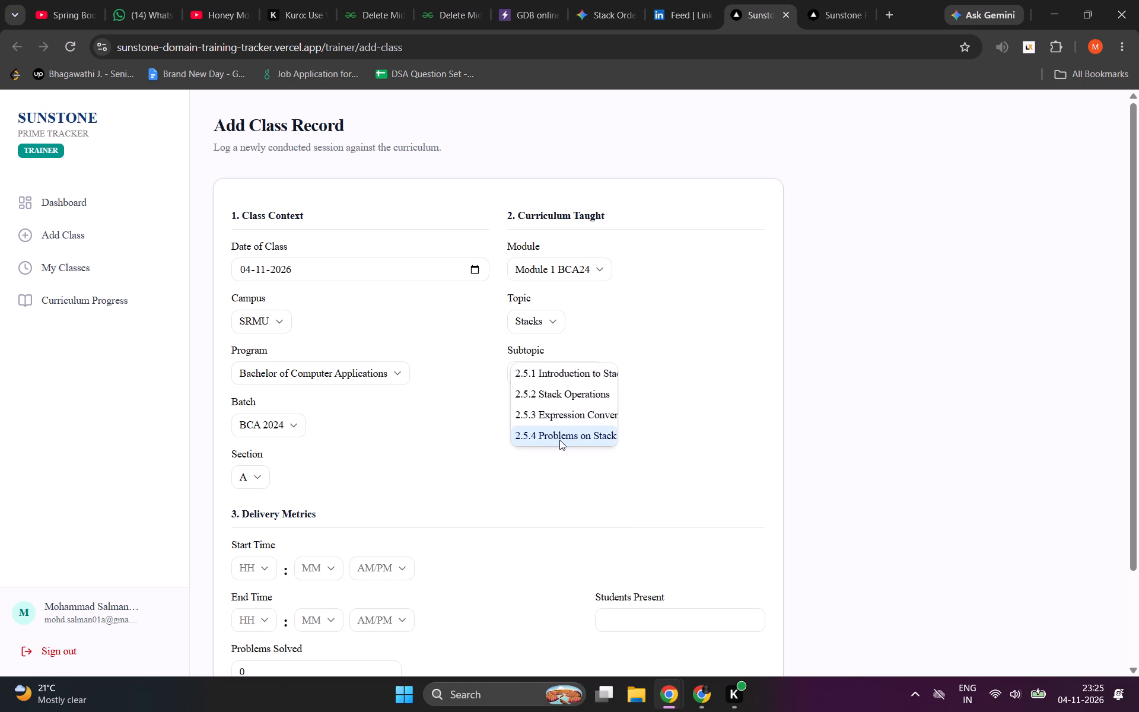
click(559, 440)
Set the BCA 2024 class record's start time to 03:30 PM and its end time to 04:30 PM.
scroll(458, 521, down, 2)
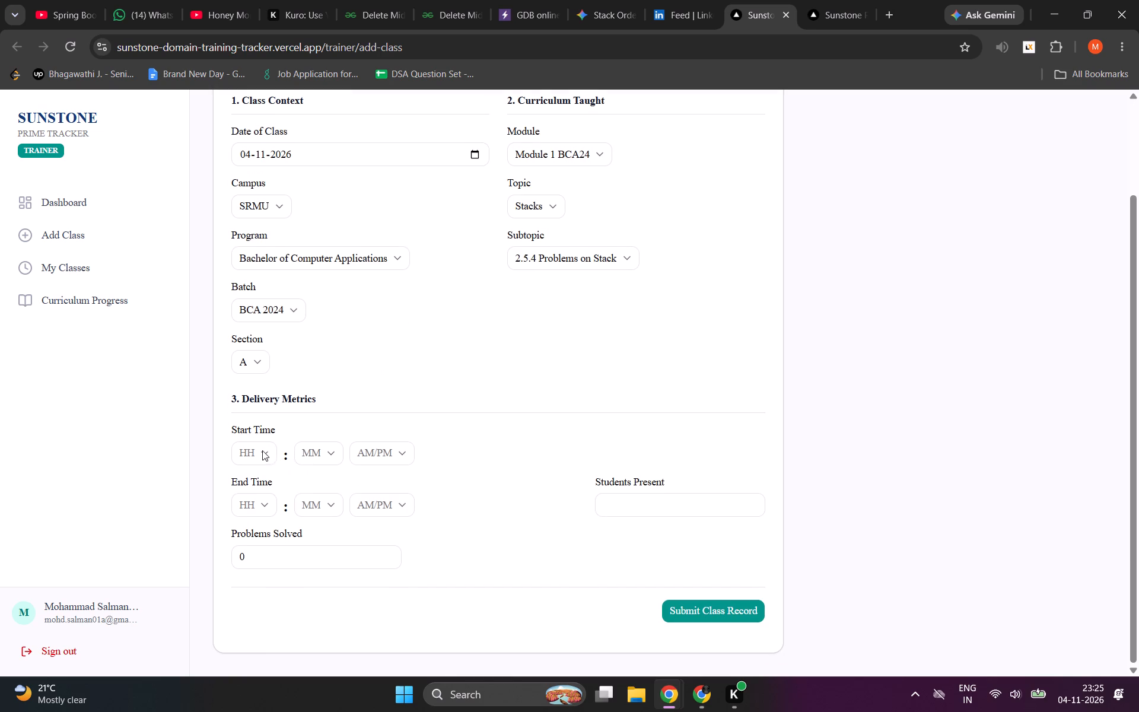
click(261, 450)
click(262, 503)
click(309, 452)
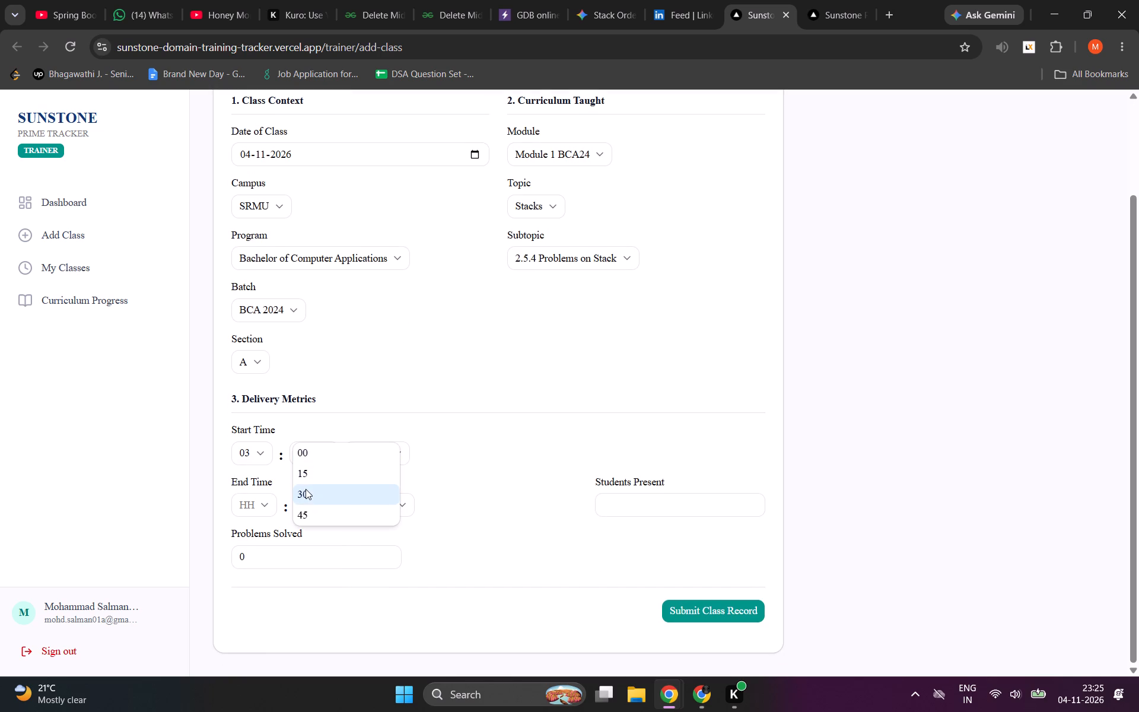
click(306, 489)
click(279, 506)
click(272, 506)
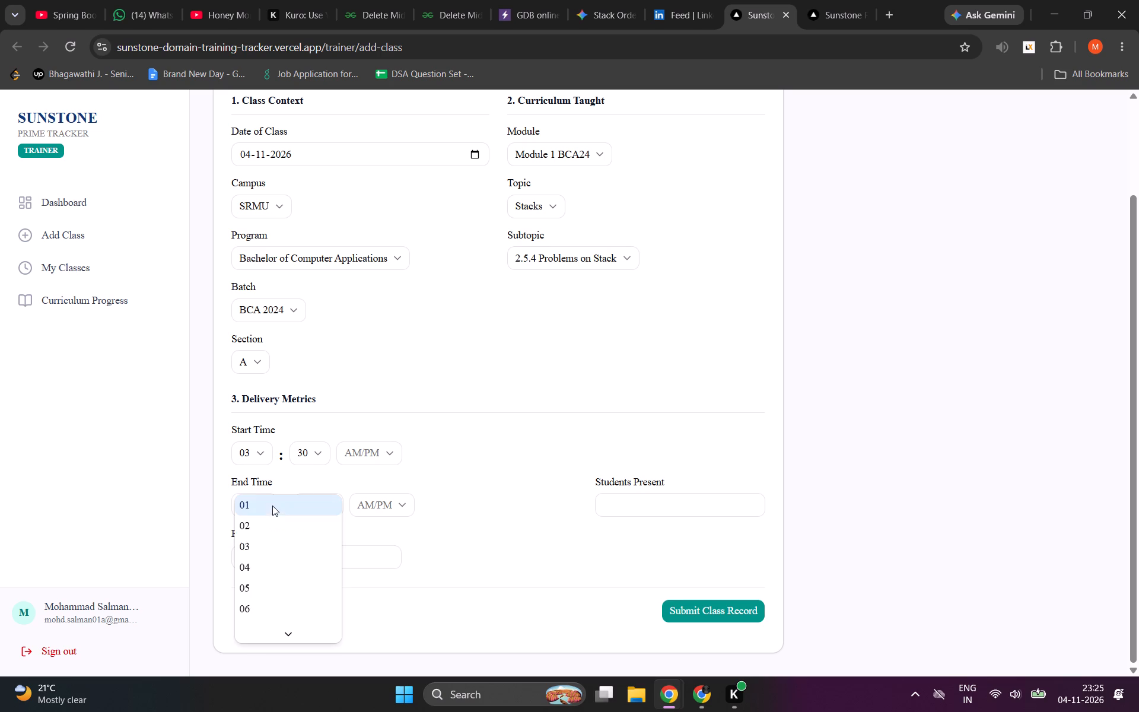
click(258, 571)
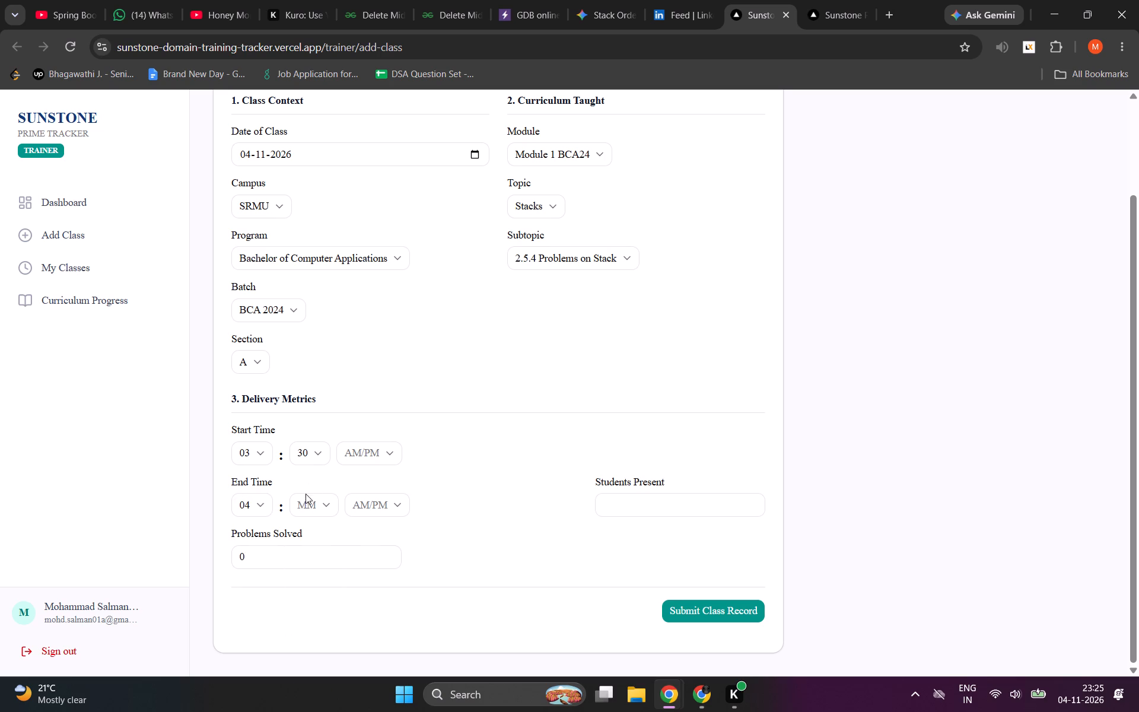
click(306, 503)
click(301, 542)
click(361, 456)
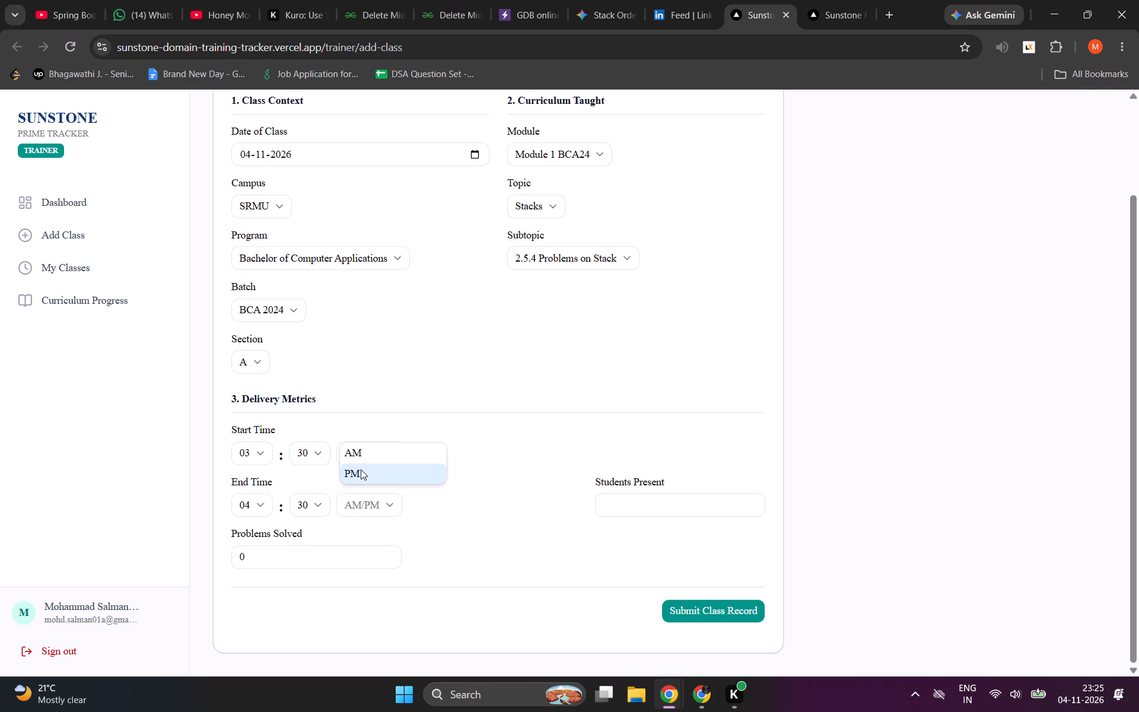
click(361, 469)
click(373, 495)
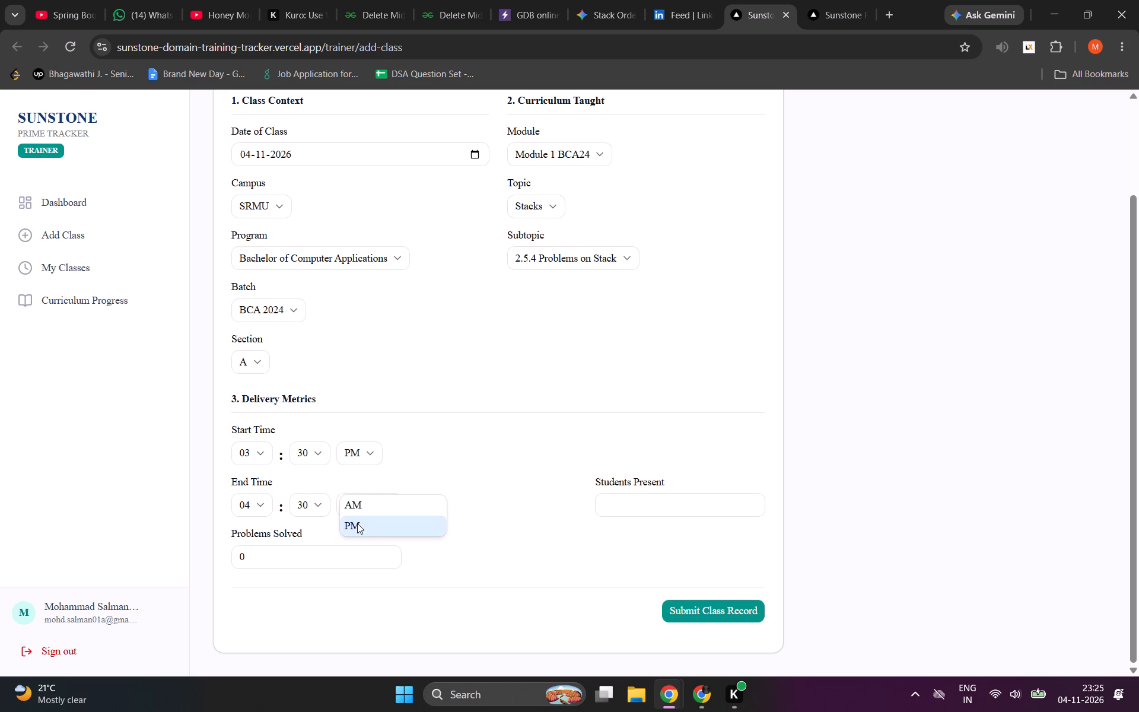
click(357, 523)
Enter 1 problem solved and 9 students present in the BCA 2024 class record.
click(324, 553)
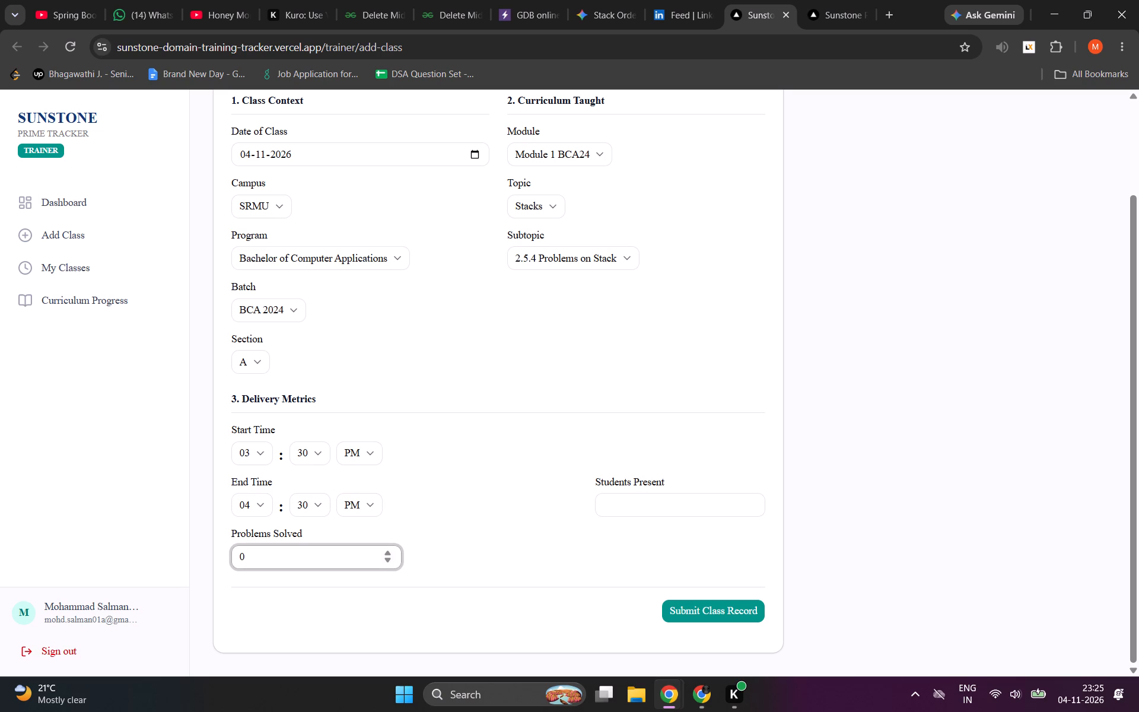
key(BackSpace)
key(BackSpace)
key(1)
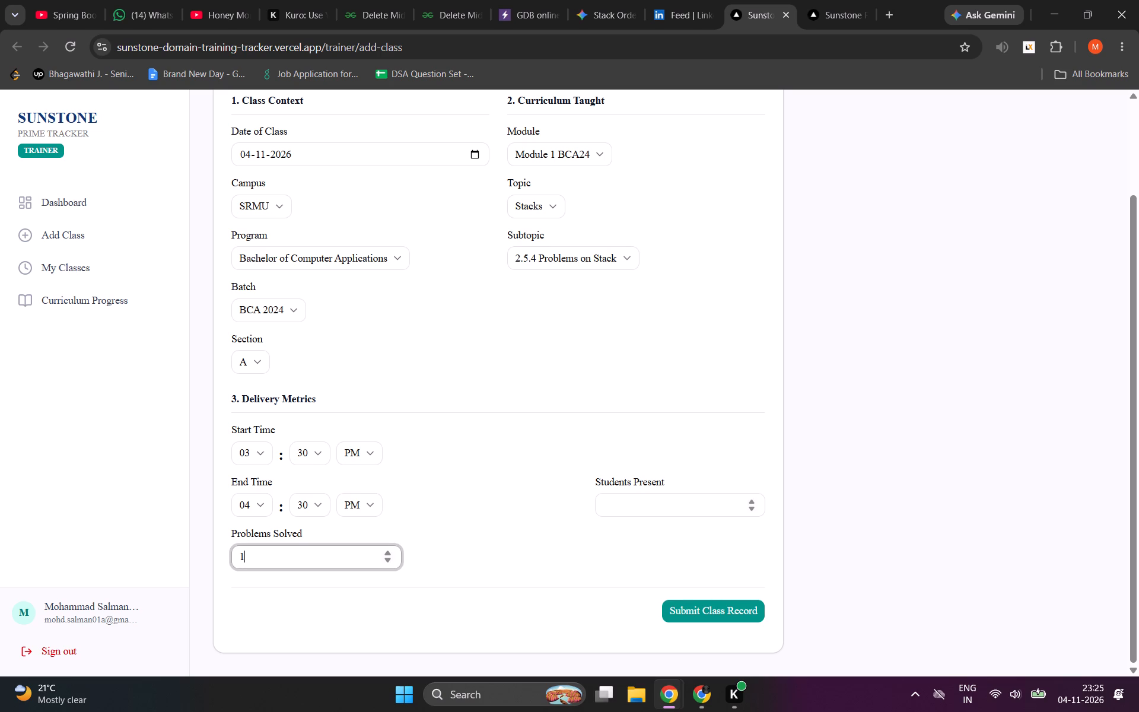
triple_click(672, 499)
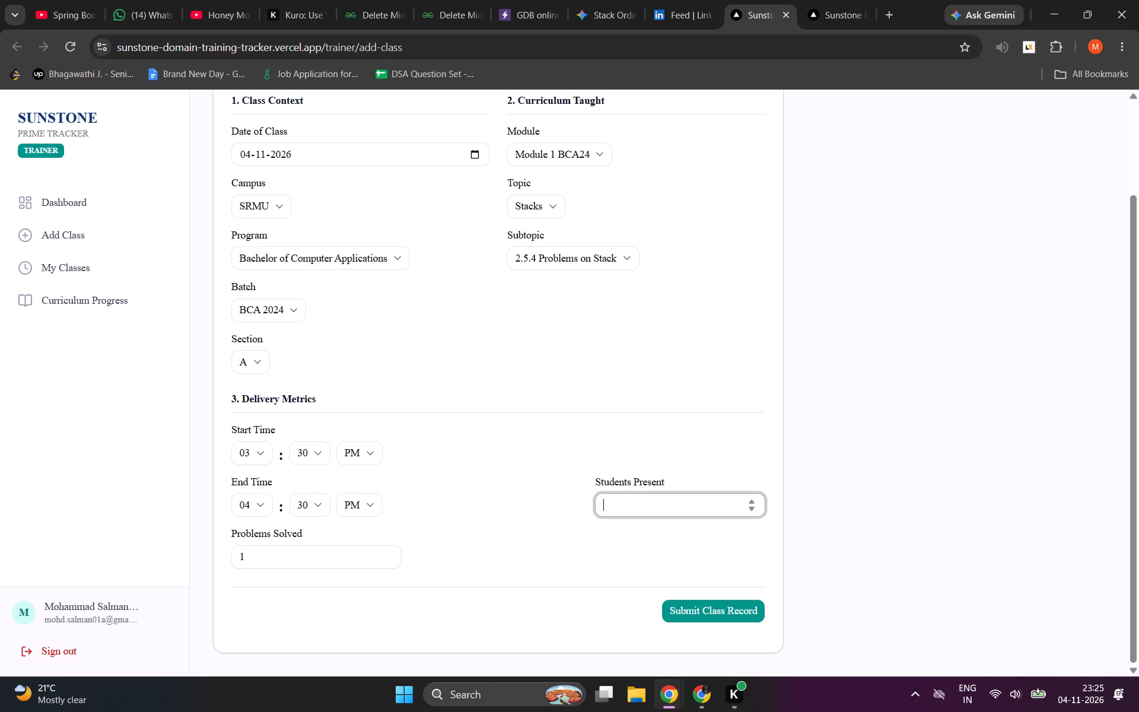
key(9)
Review the completed BCA 2024 class record and submit it.
scroll(492, 490, up, 4)
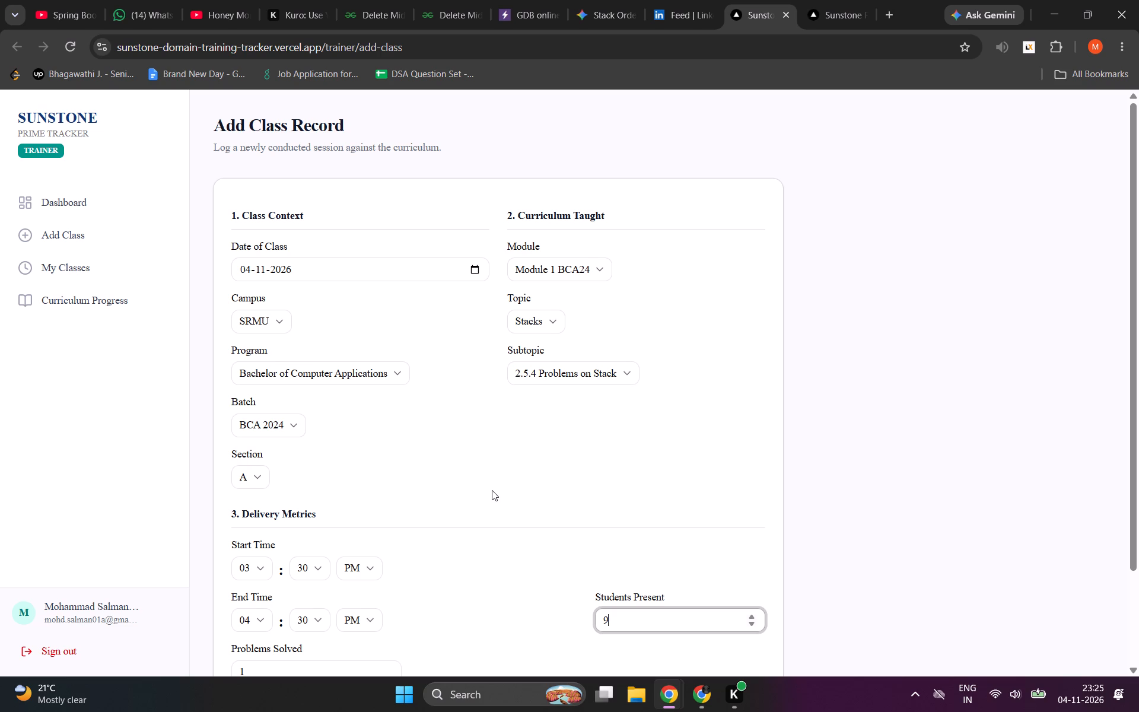
scroll(602, 507, down, 4)
click(691, 616)
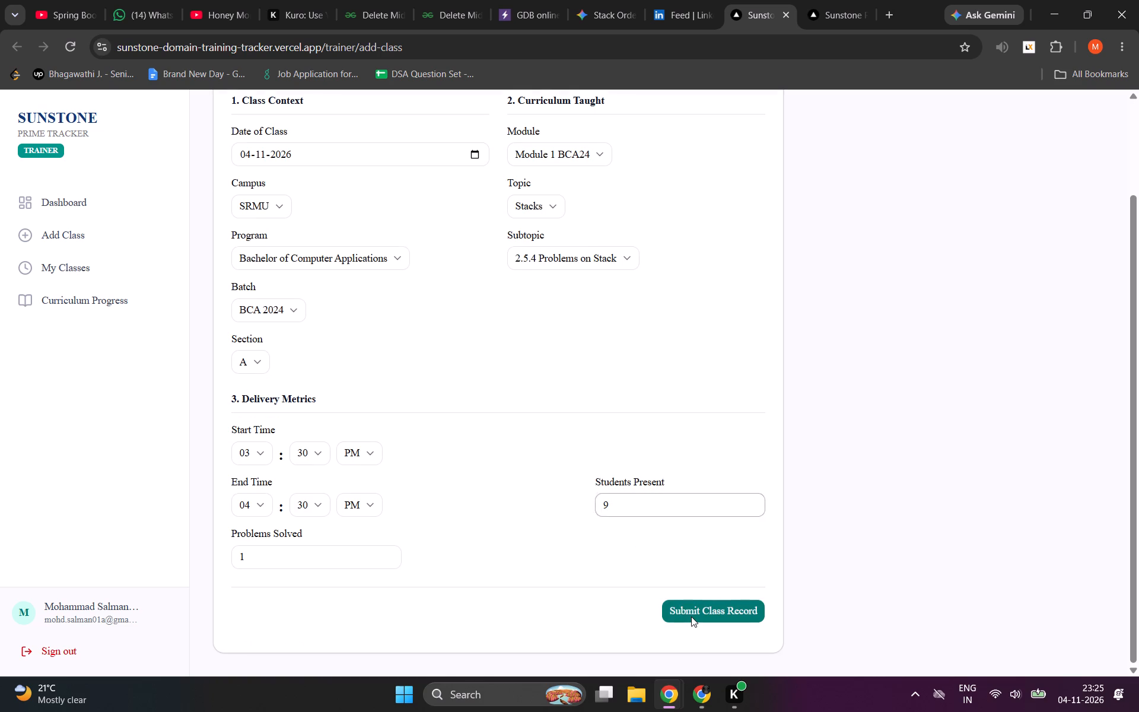
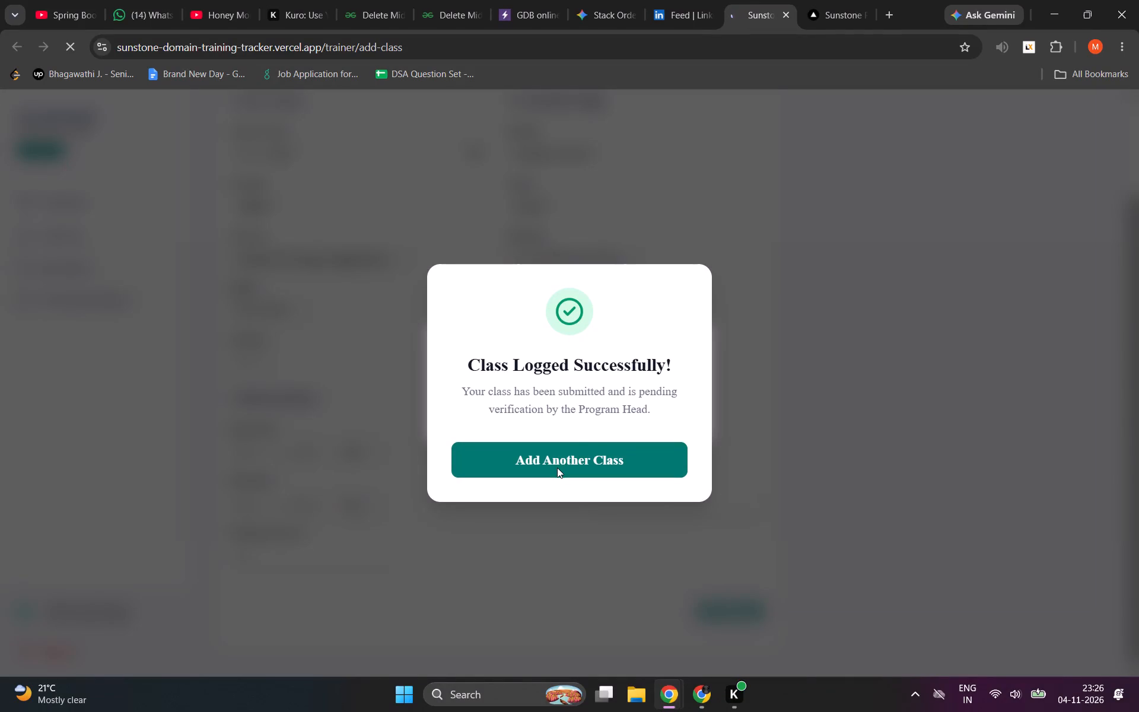
Dismiss the submission confirmation of the BCA 2024 class record and close both Sunstone tracker pages.
double_click(548, 454)
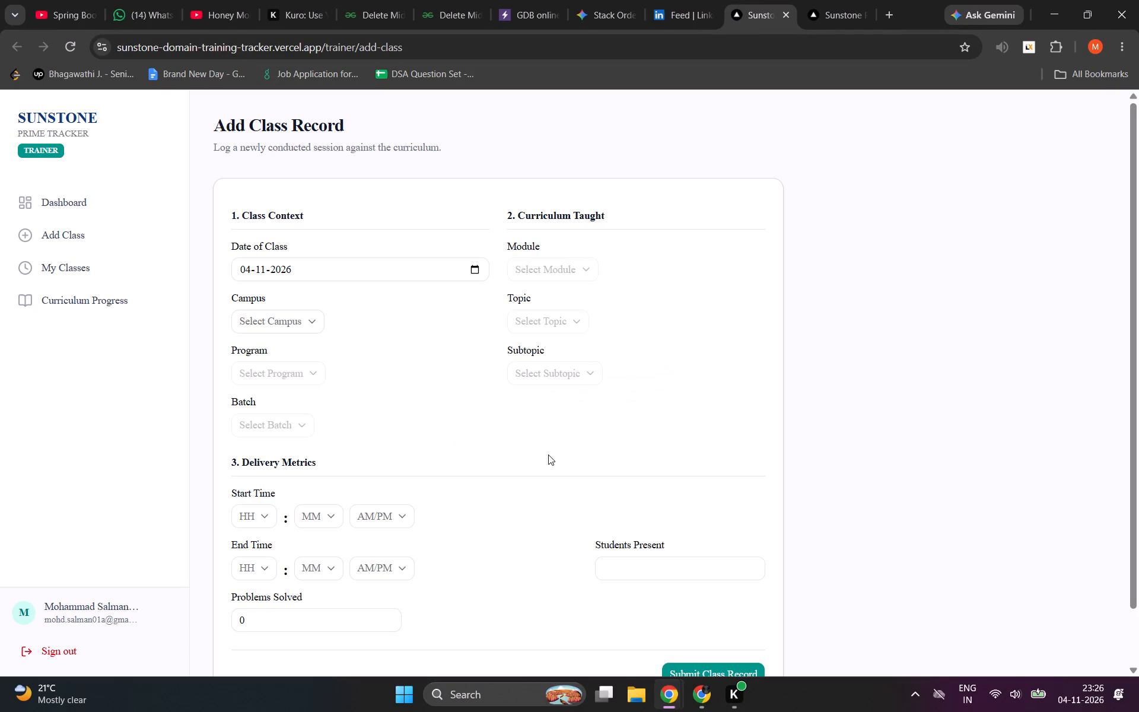
click(788, 15)
click(788, 15)
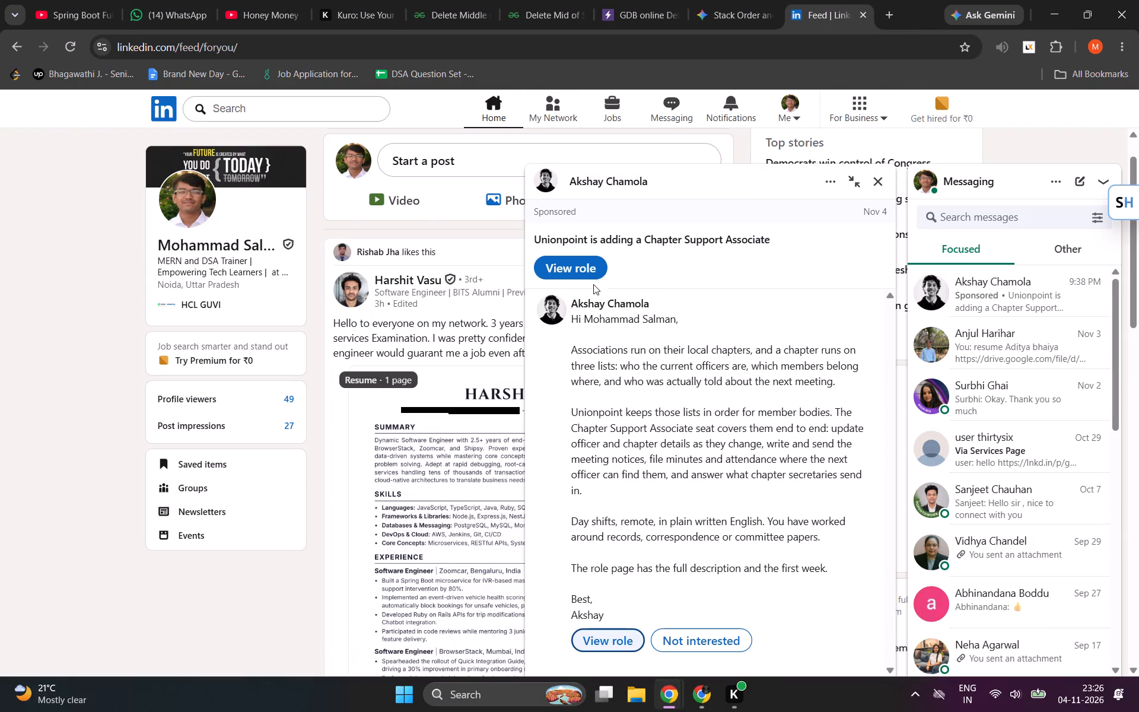
Browse the posts in the LinkedIn home feed.
scroll(482, 328, down, 1)
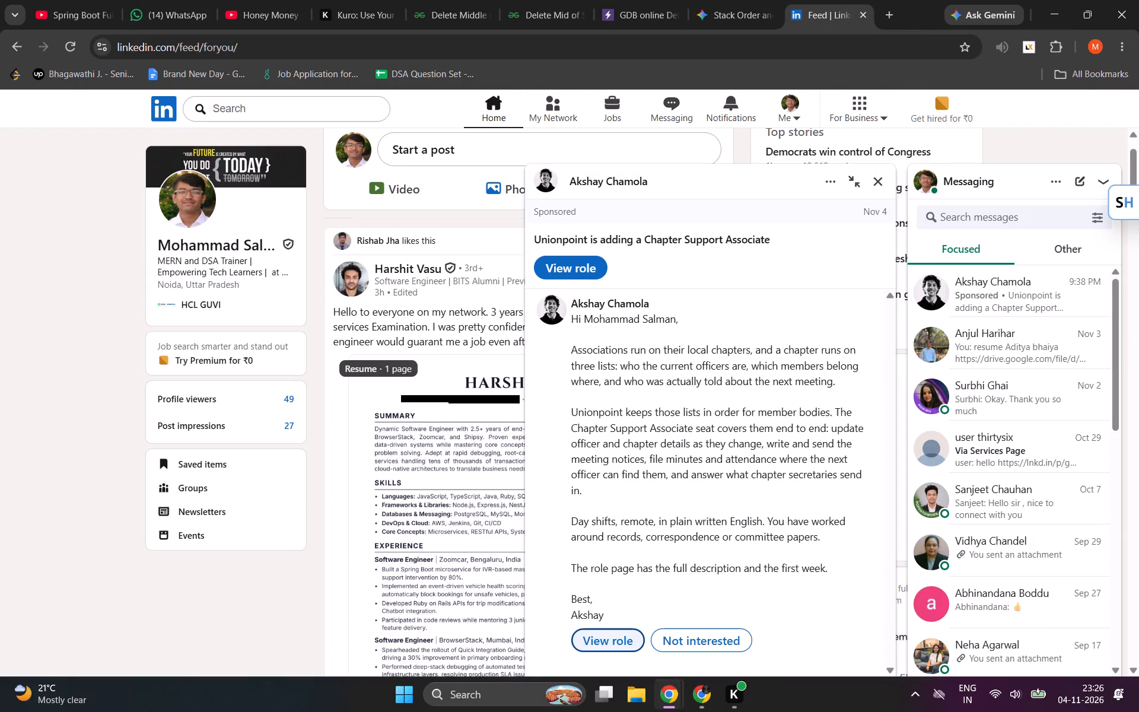
scroll(482, 328, down, 4)
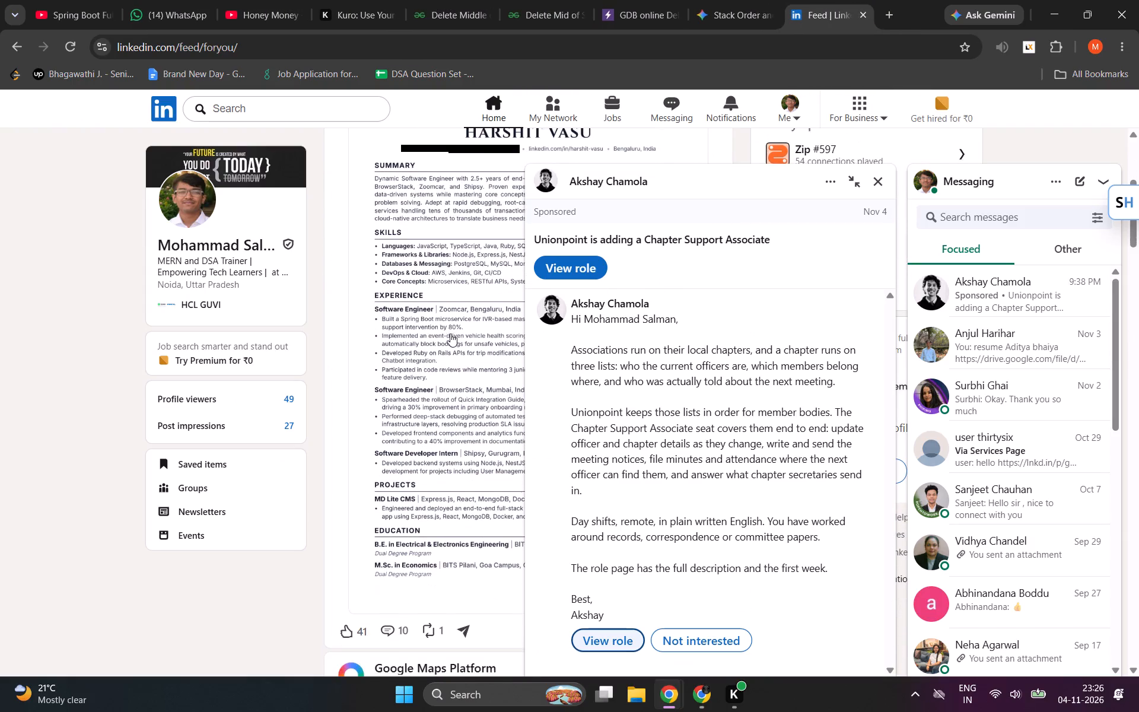
scroll(450, 333, down, 1)
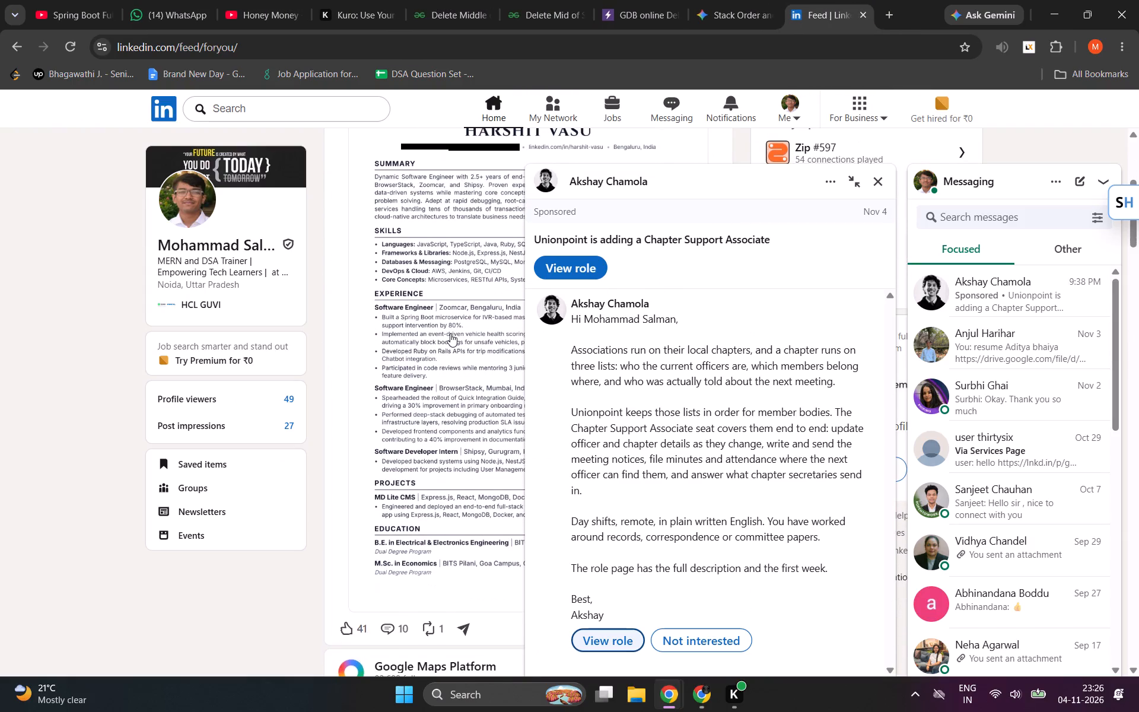
scroll(450, 333, down, 2)
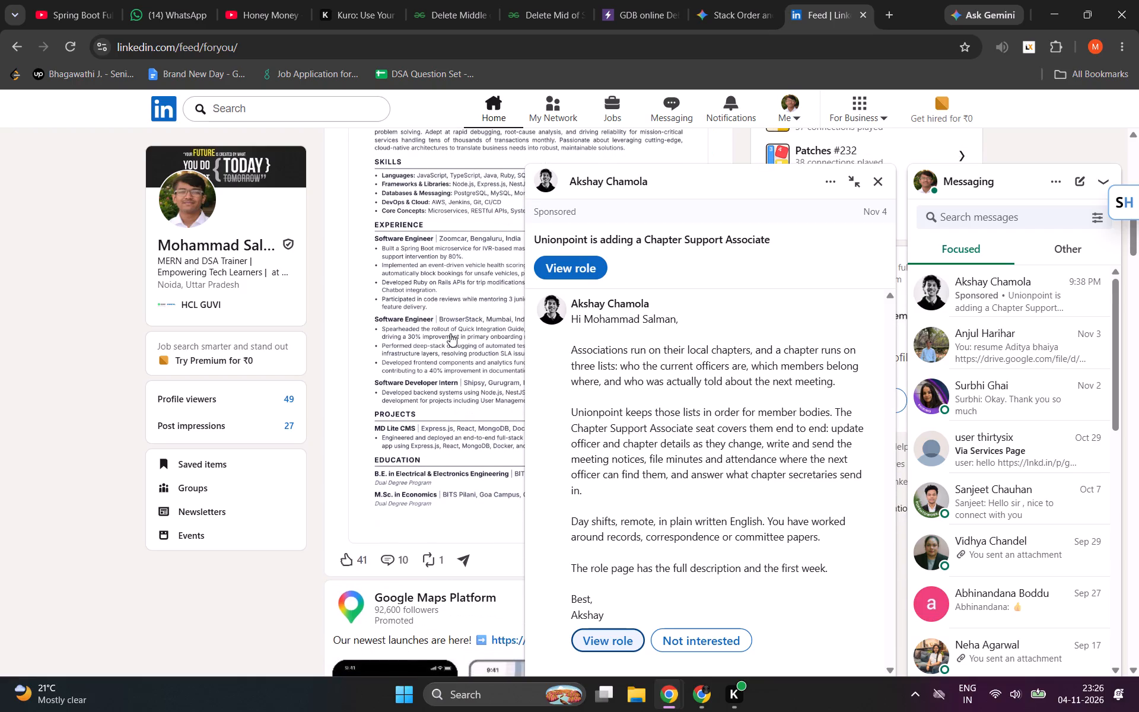
scroll(450, 333, down, 5)
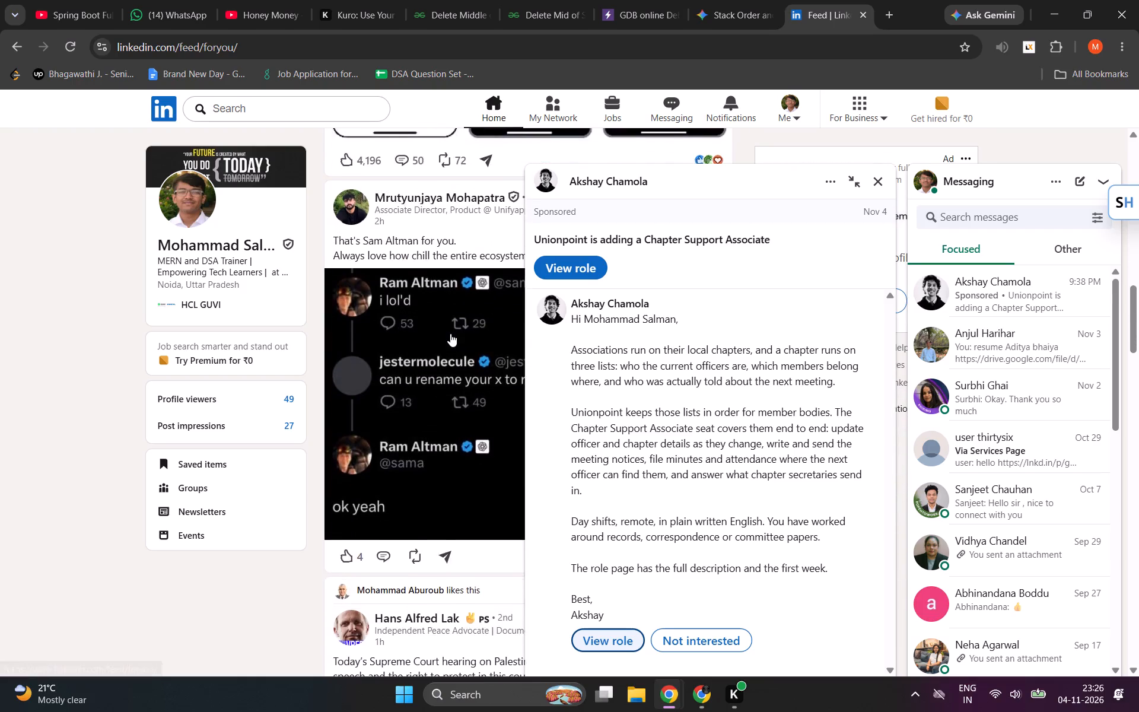
scroll(450, 333, down, 1)
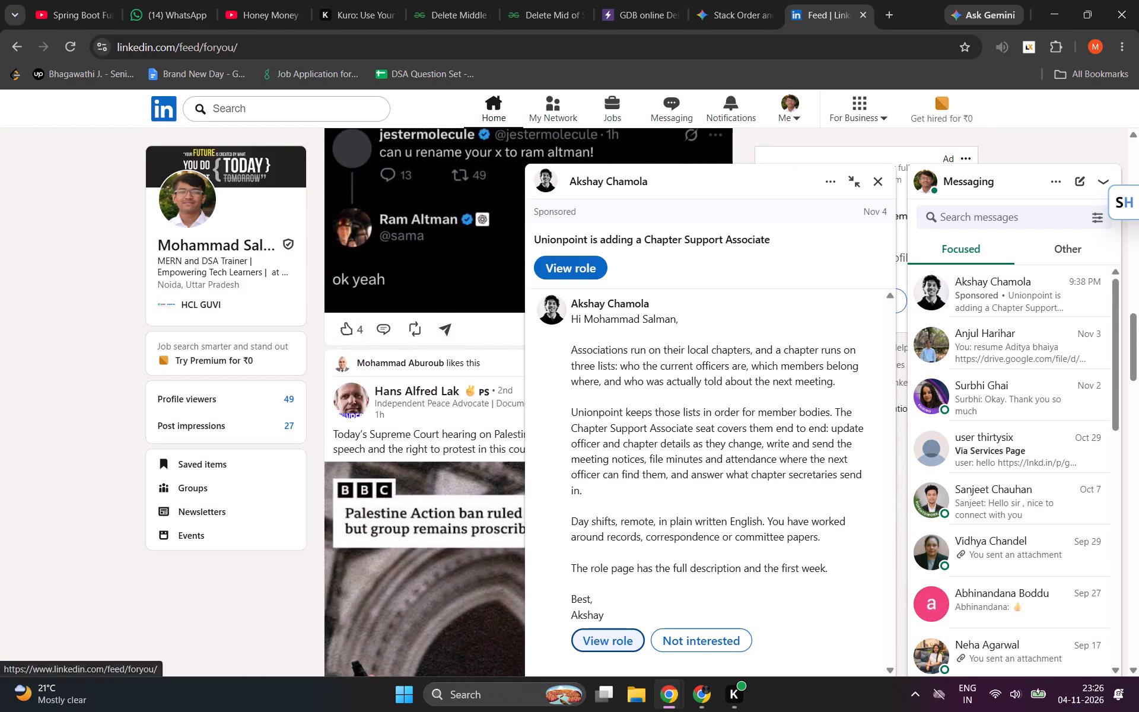
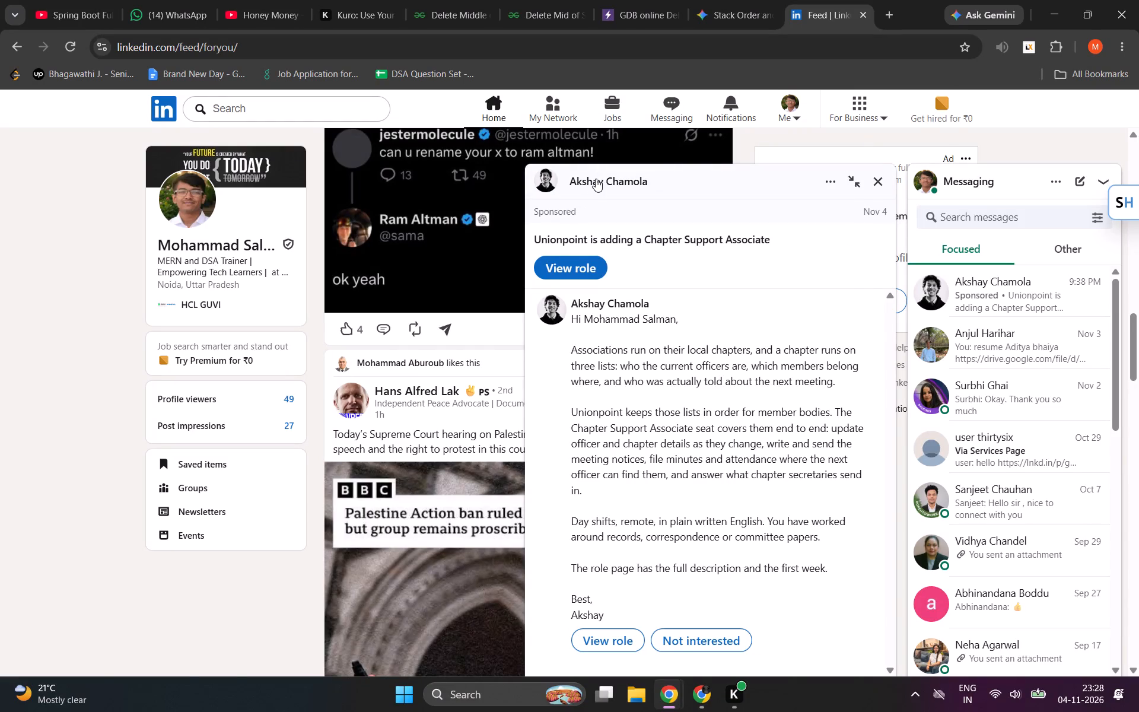
View the ad information for the sender of the sponsored Unionpoint Chapter Support Associate message, and dismiss it.
click(588, 172)
click(817, 671)
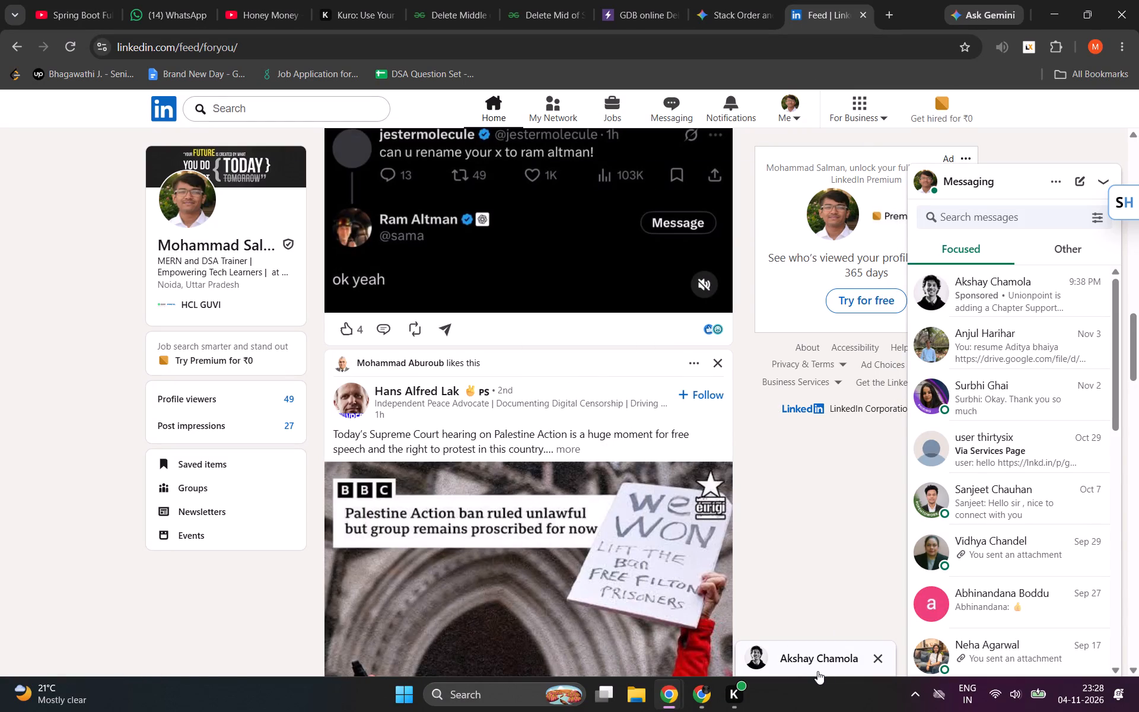
click(609, 303)
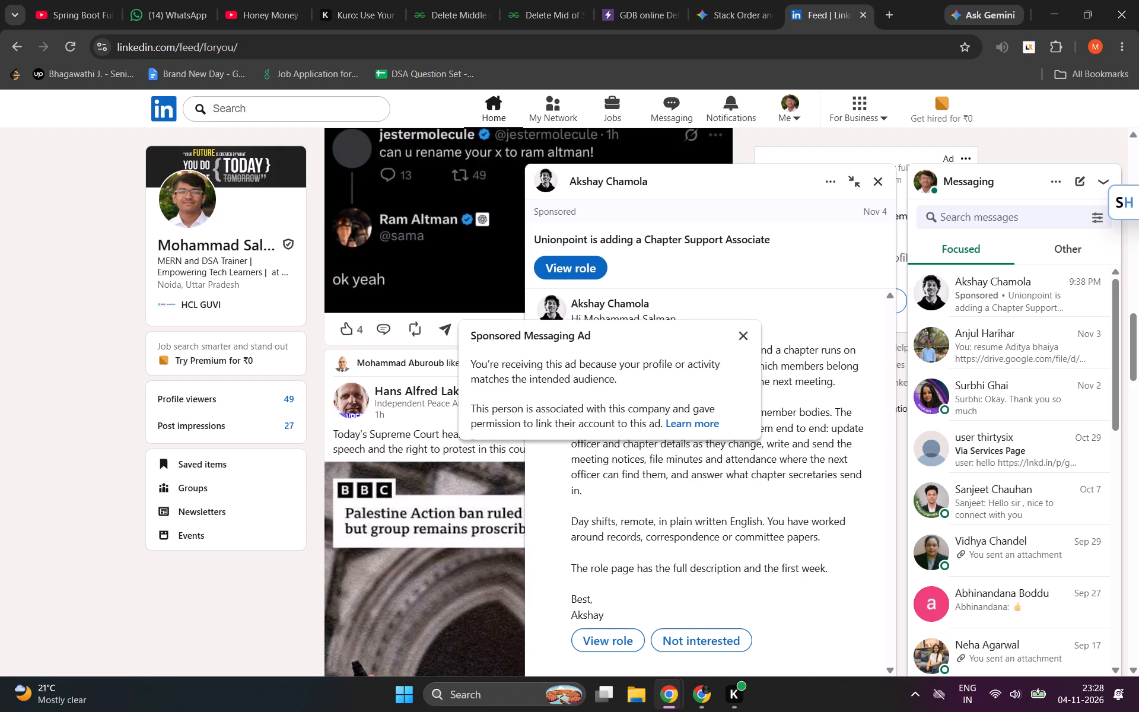
click(545, 342)
click(737, 335)
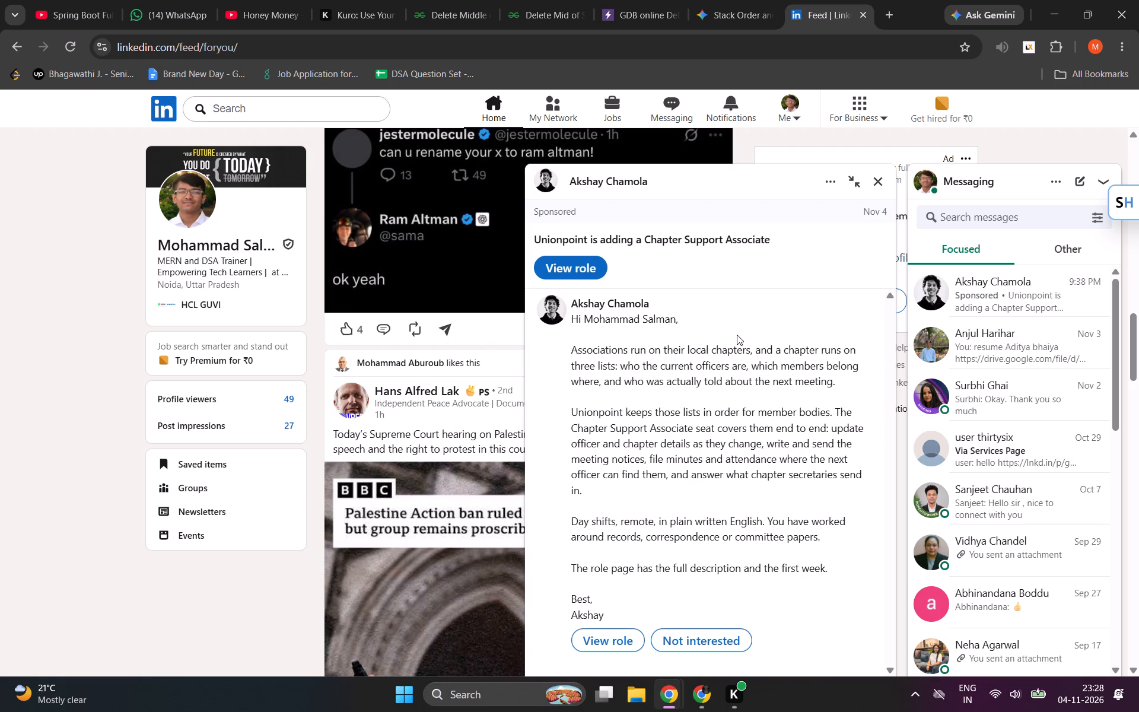